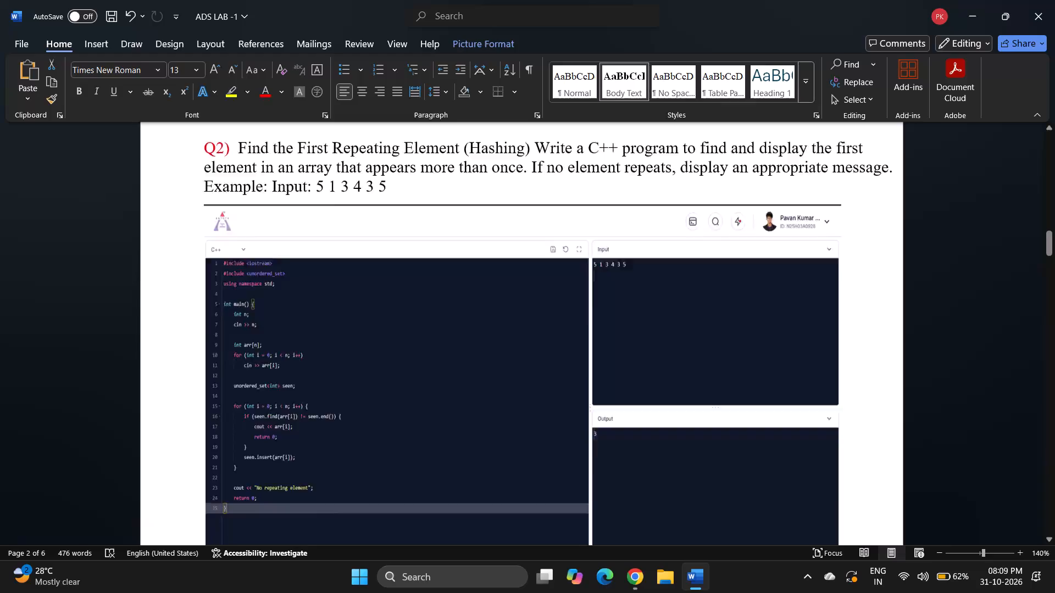
Review the ADS LAB -1 report from the cover-page student details through the Q1 to Q10 questions and program screenshots.
{"action": "scroll", "coordinate": [722, 361], "scroll_direction": "up", "scroll_amount": 1}
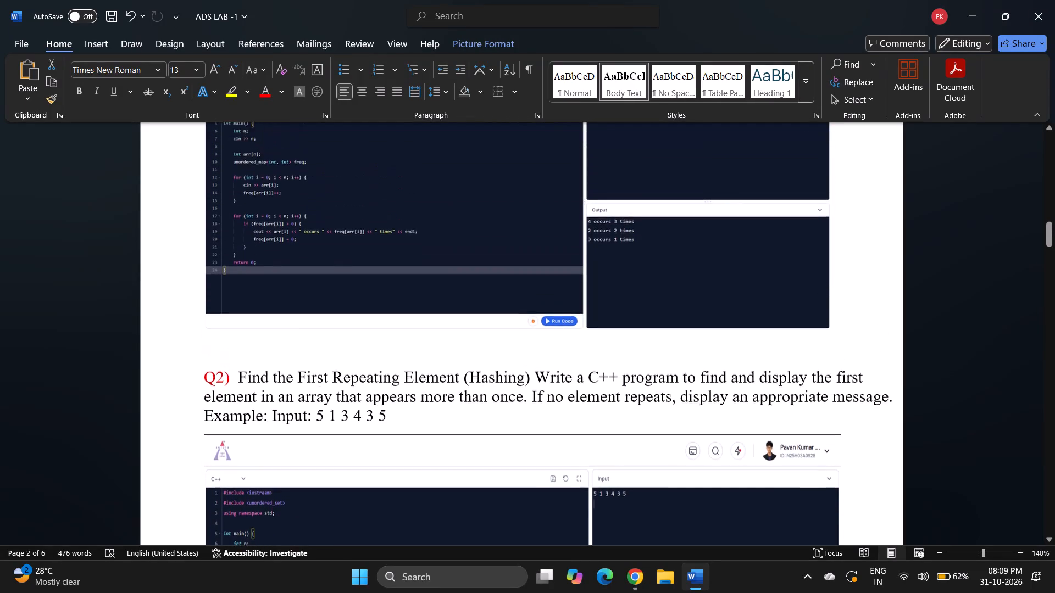
{"action": "scroll", "coordinate": [722, 361], "scroll_direction": "up", "scroll_amount": 1}
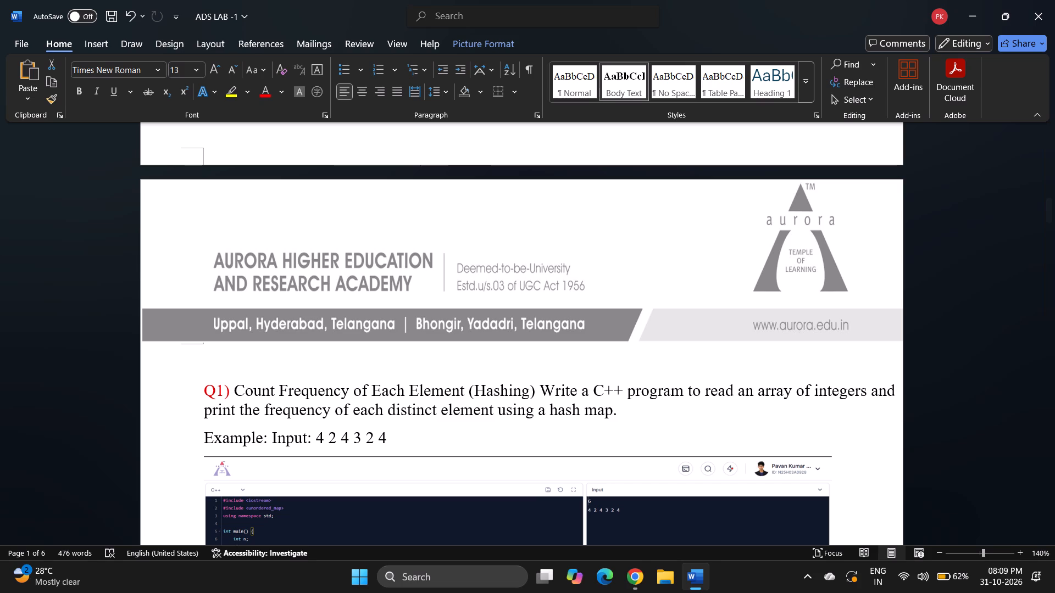
{"action": "scroll", "coordinate": [722, 361], "scroll_direction": "up", "scroll_amount": 3}
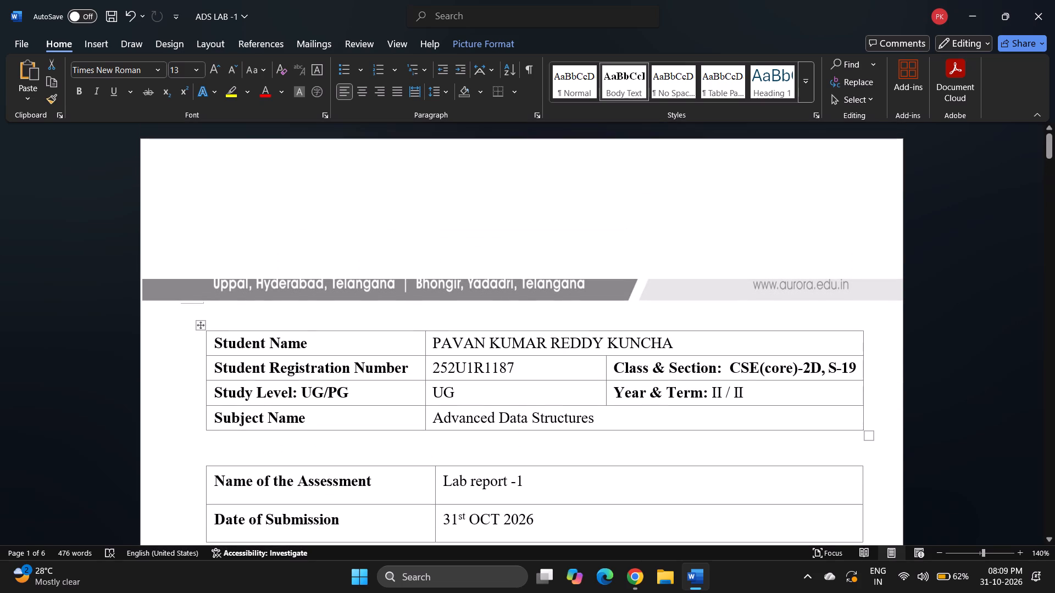
{"action": "left_click", "coordinate": [691, 338]}
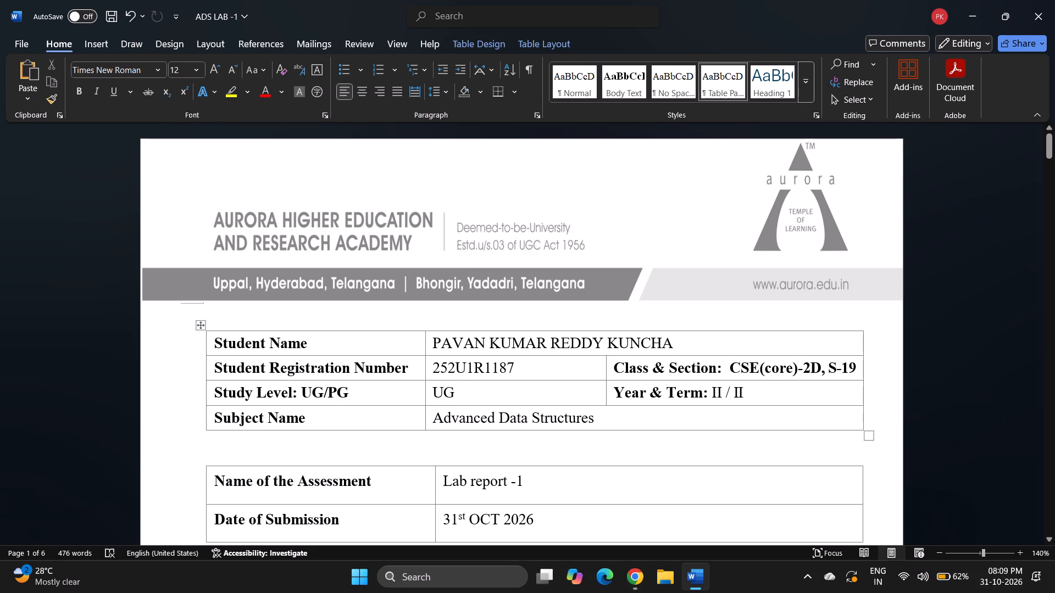
{"action": "scroll", "coordinate": [659, 445], "scroll_direction": "down", "scroll_amount": 4}
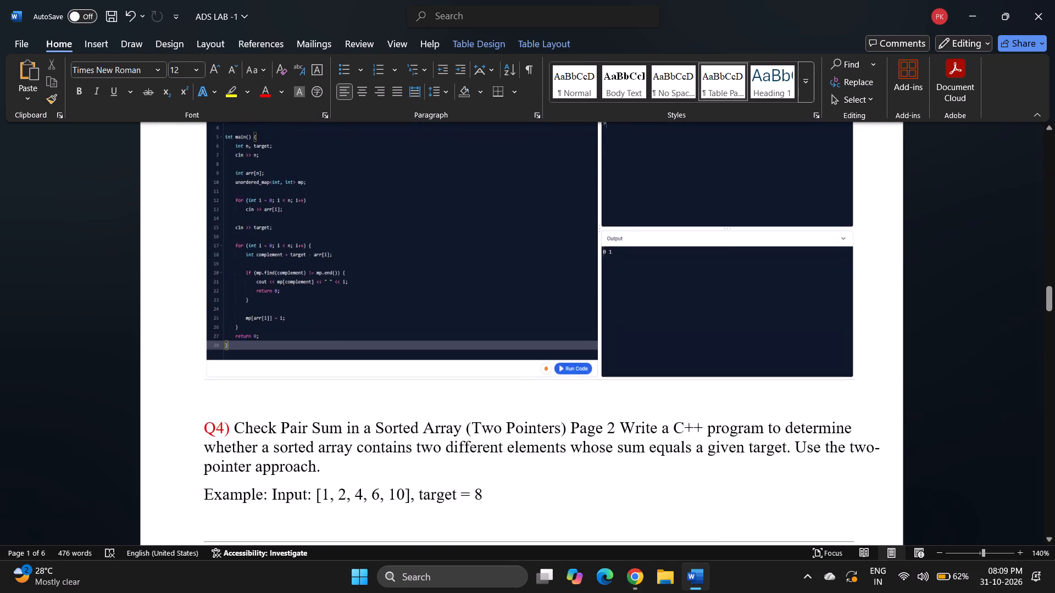
{"action": "scroll", "coordinate": [659, 445], "scroll_direction": "down", "scroll_amount": 1}
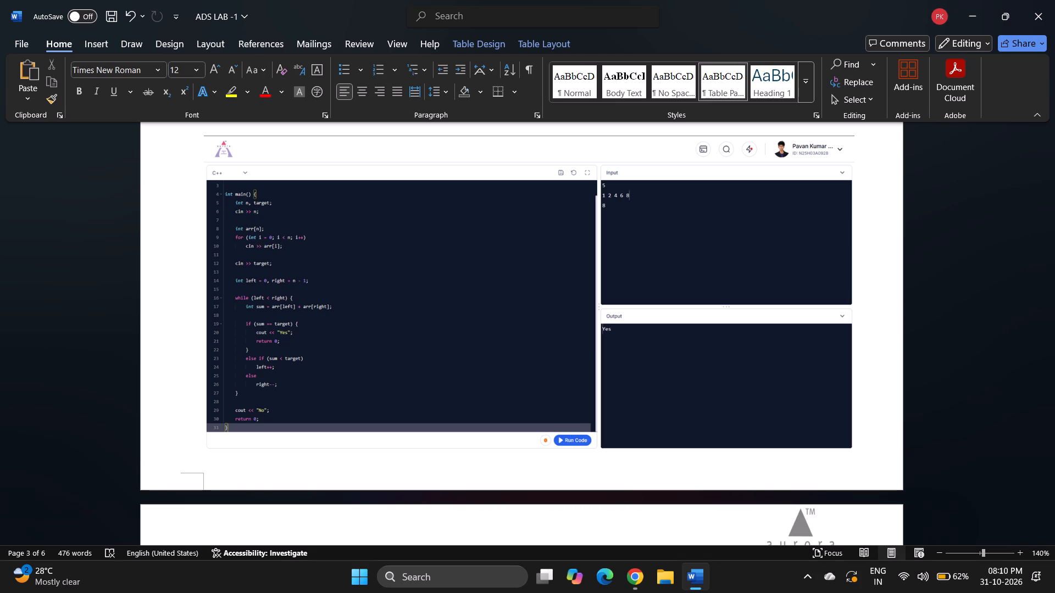
{"action": "scroll", "coordinate": [659, 445], "scroll_direction": "up", "scroll_amount": 16}
{"action": "scroll", "coordinate": [659, 445], "scroll_direction": "down", "scroll_amount": 2}
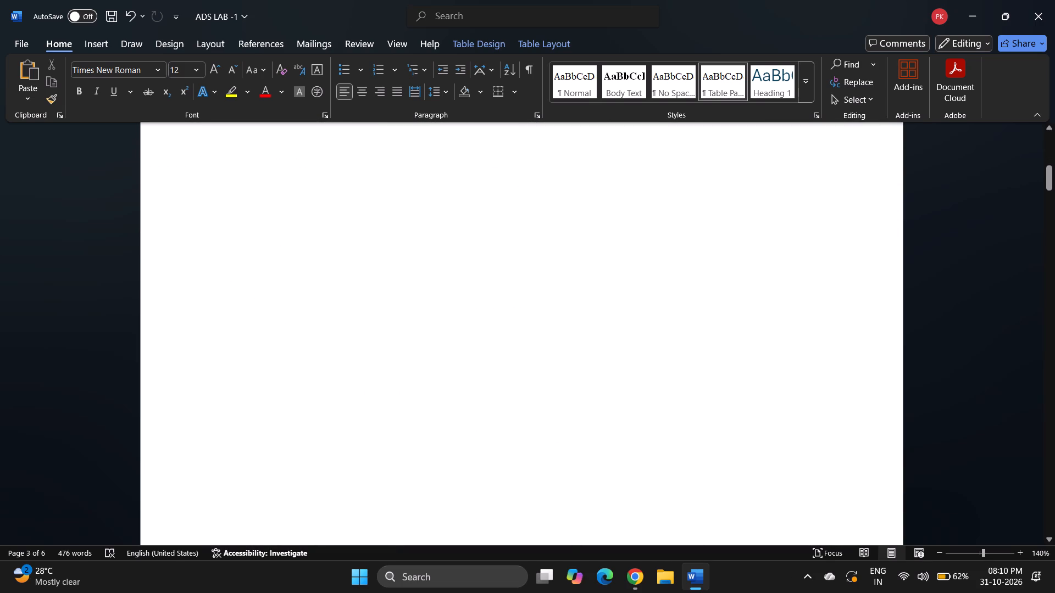
{"action": "scroll", "coordinate": [659, 445], "scroll_direction": "down", "scroll_amount": 3}
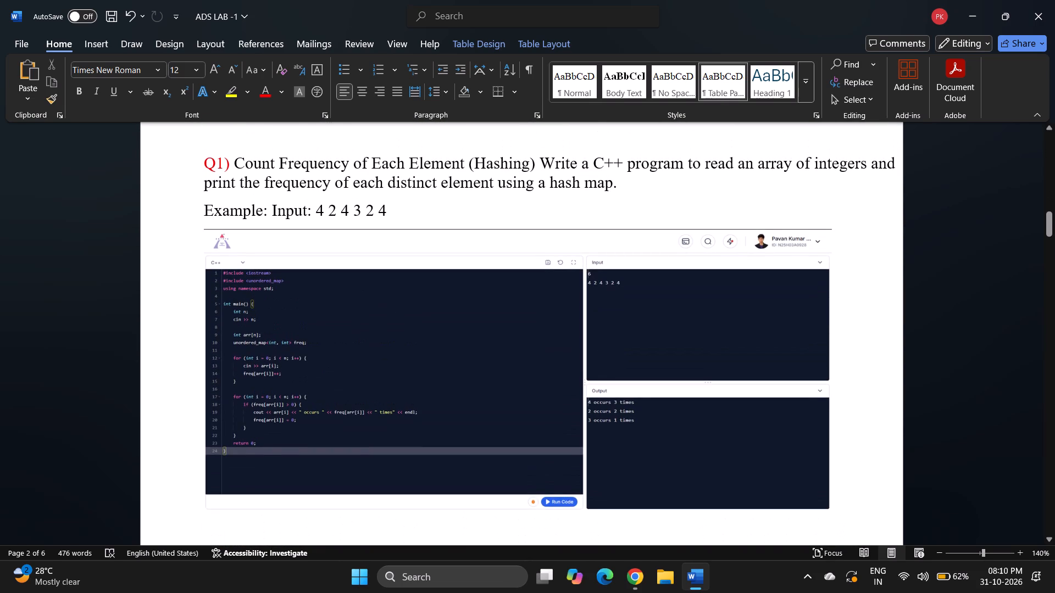
{"action": "scroll", "coordinate": [659, 445], "scroll_direction": "down", "scroll_amount": 1}
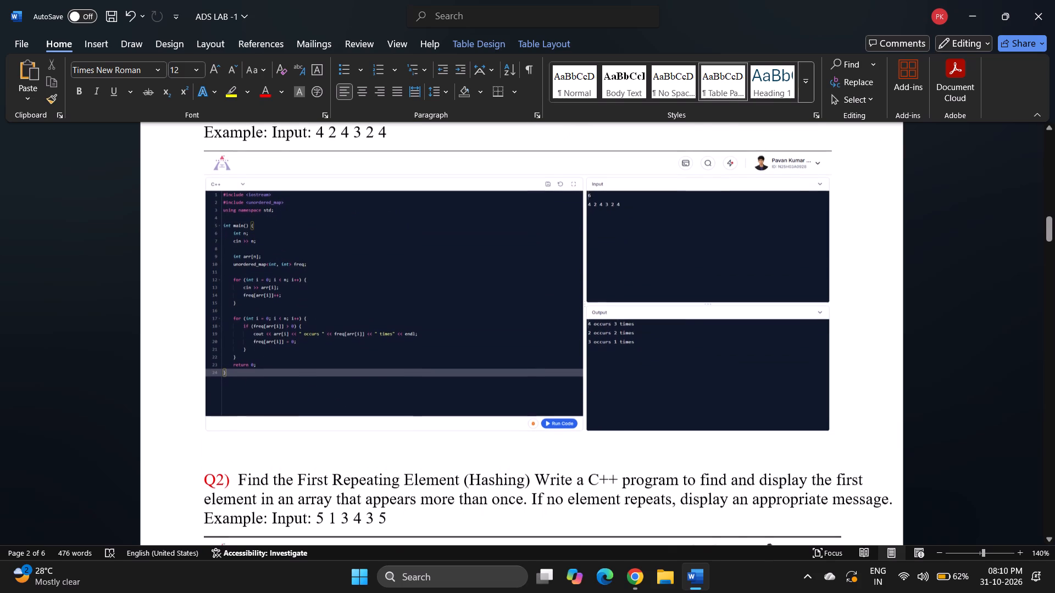
{"action": "scroll", "coordinate": [659, 445], "scroll_direction": "down", "scroll_amount": 1}
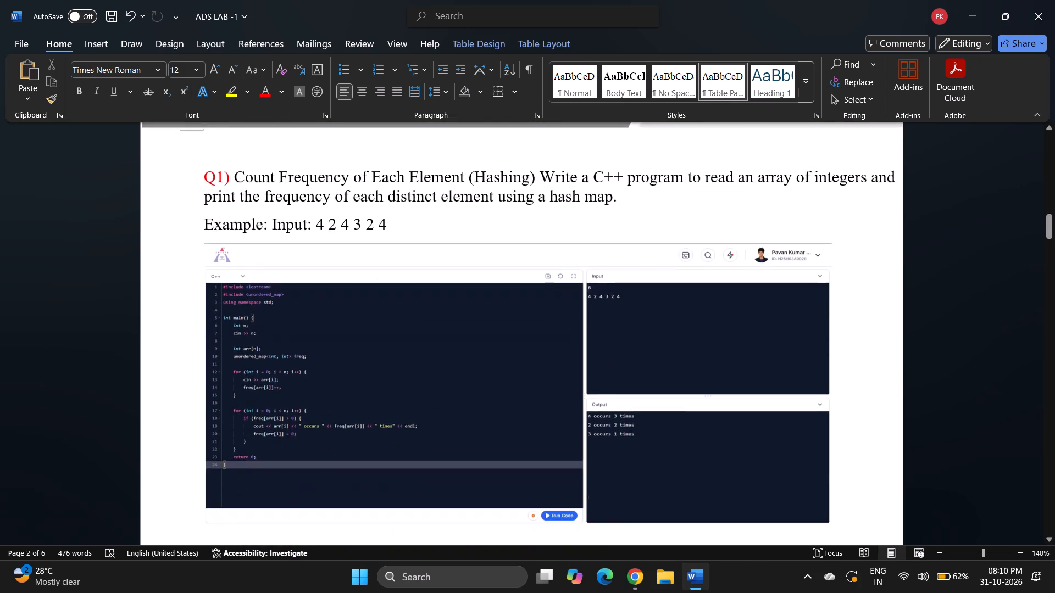
{"action": "scroll", "coordinate": [659, 445], "scroll_direction": "down", "scroll_amount": 3}
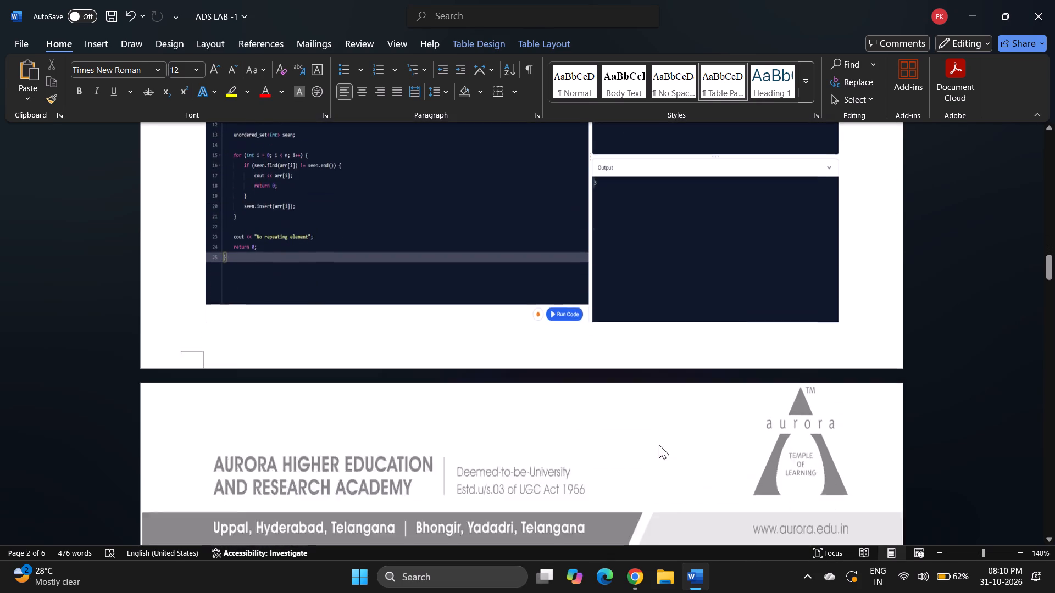
{"action": "scroll", "coordinate": [659, 445], "scroll_direction": "down", "scroll_amount": 6}
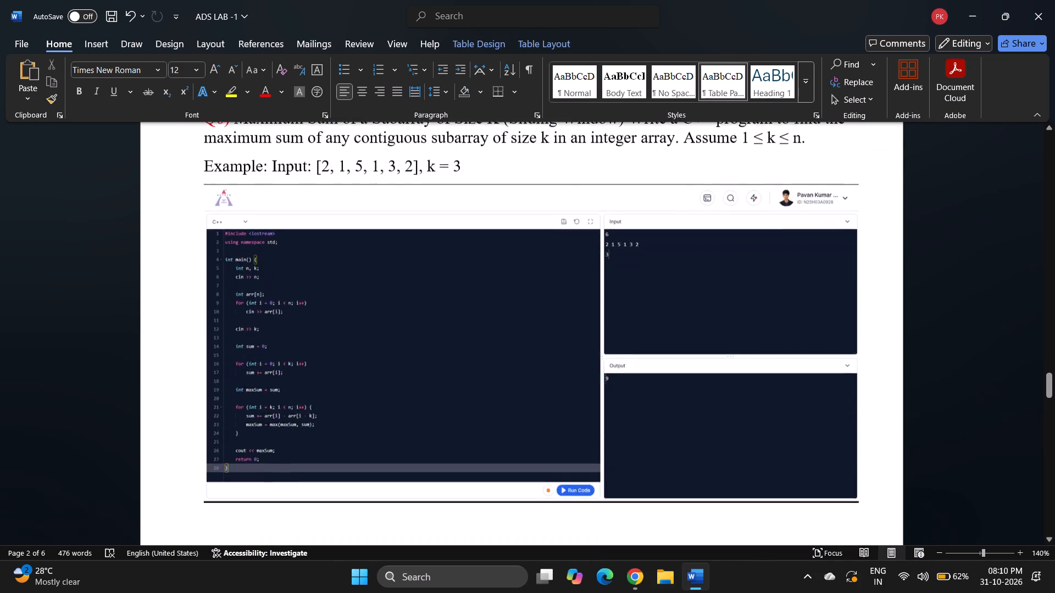
{"action": "scroll", "coordinate": [659, 445], "scroll_direction": "down", "scroll_amount": 13}
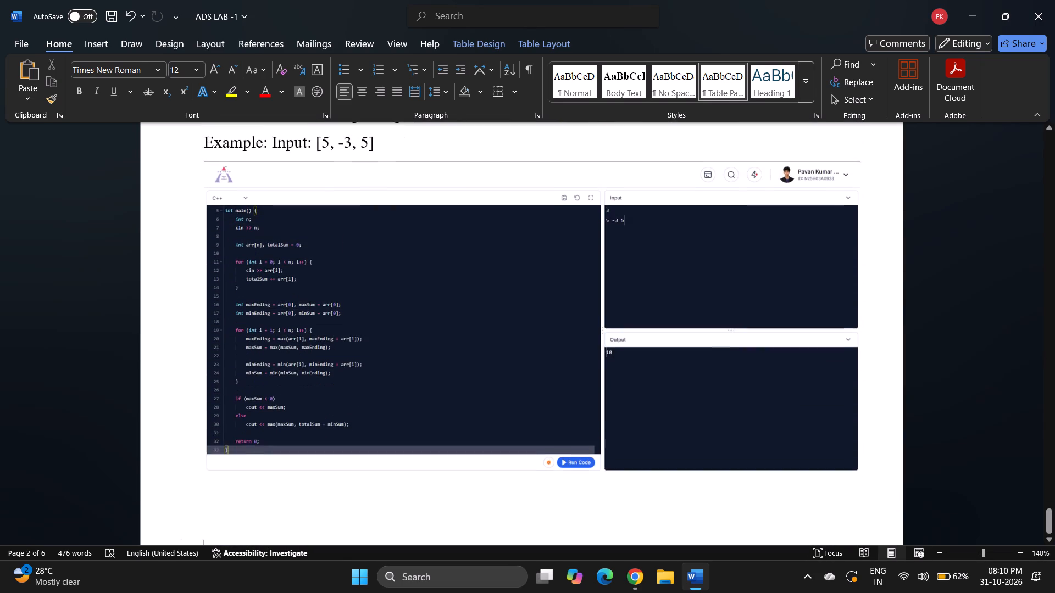
{"action": "scroll", "coordinate": [659, 445], "scroll_direction": "down", "scroll_amount": 2}
Recheck the report's questions and screenshots in reverse order, from Q10 back to the cover page.
{"action": "scroll", "coordinate": [659, 445], "scroll_direction": "up", "scroll_amount": 3}
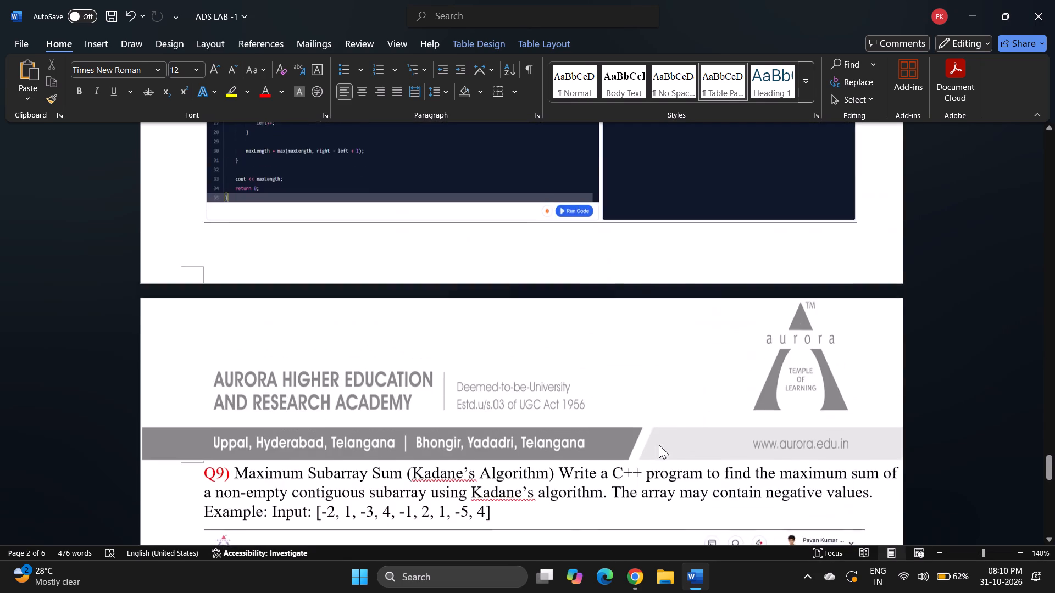
{"action": "scroll", "coordinate": [659, 445], "scroll_direction": "up", "scroll_amount": 2}
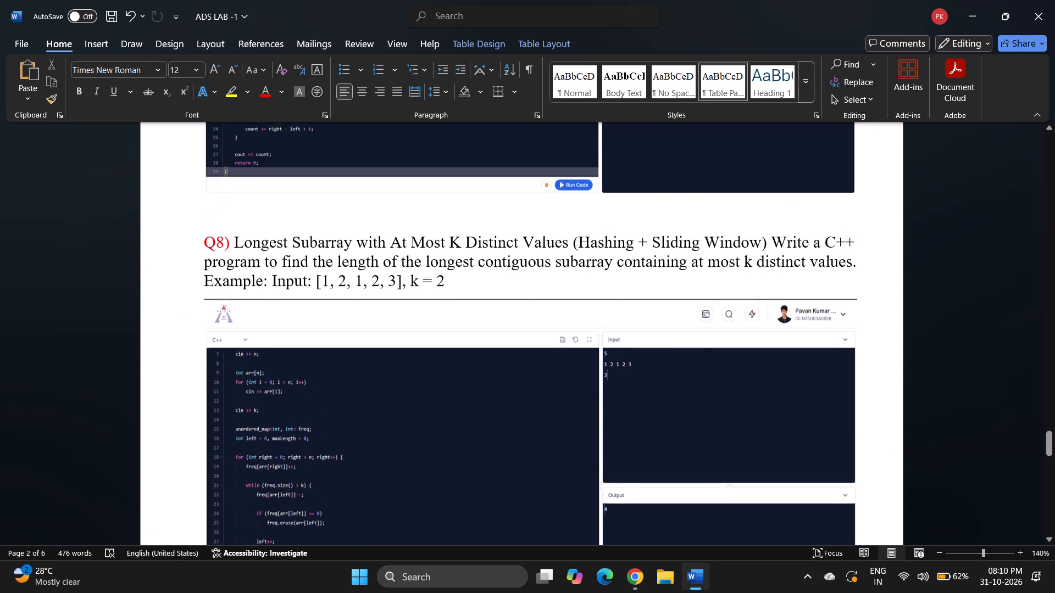
{"action": "scroll", "coordinate": [659, 445], "scroll_direction": "up", "scroll_amount": 3}
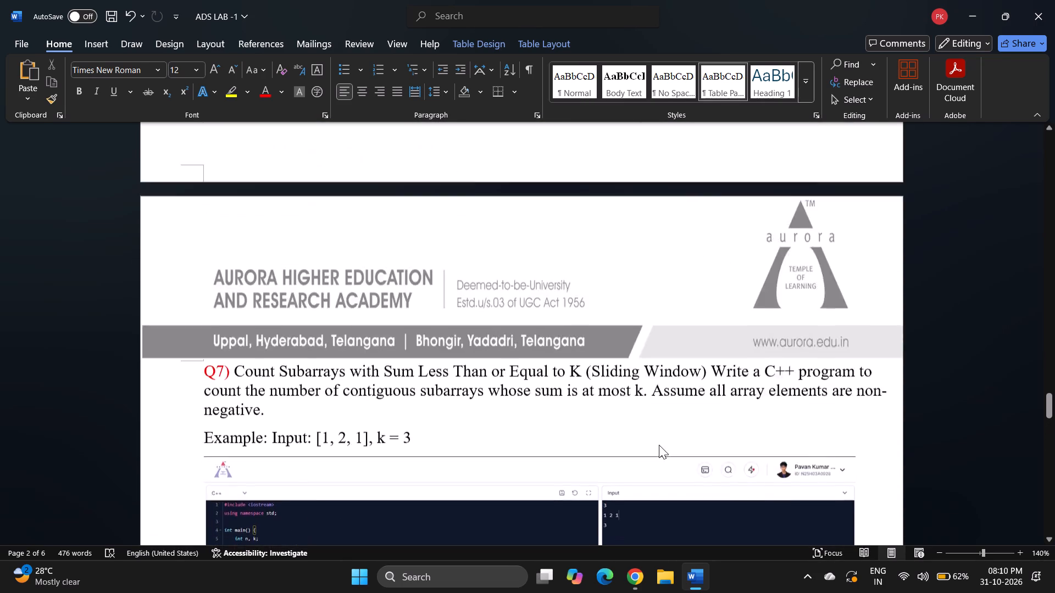
{"action": "scroll", "coordinate": [659, 445], "scroll_direction": "up", "scroll_amount": 3}
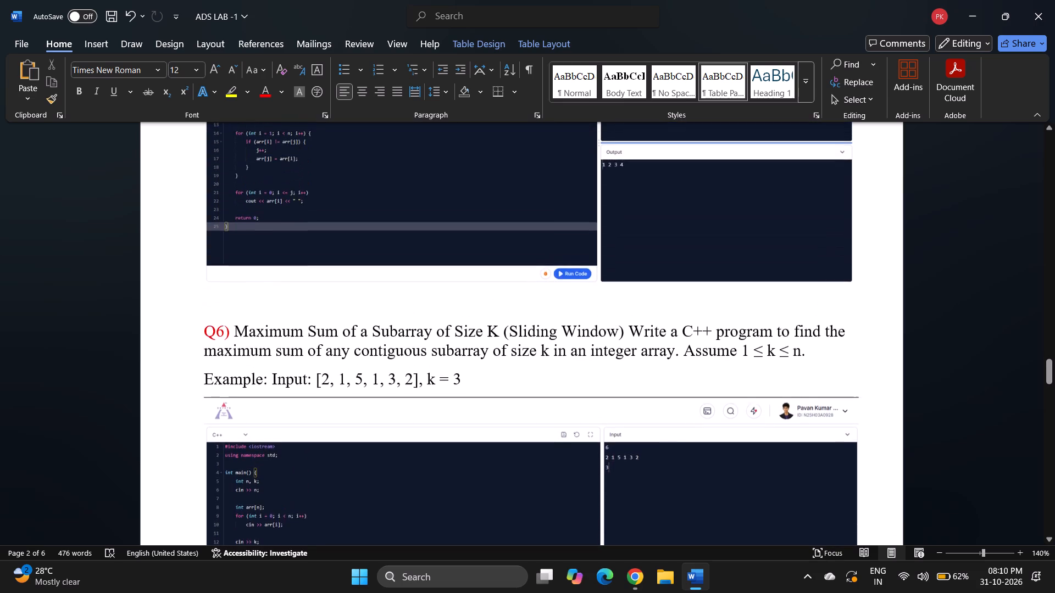
{"action": "scroll", "coordinate": [659, 445], "scroll_direction": "up", "scroll_amount": 3}
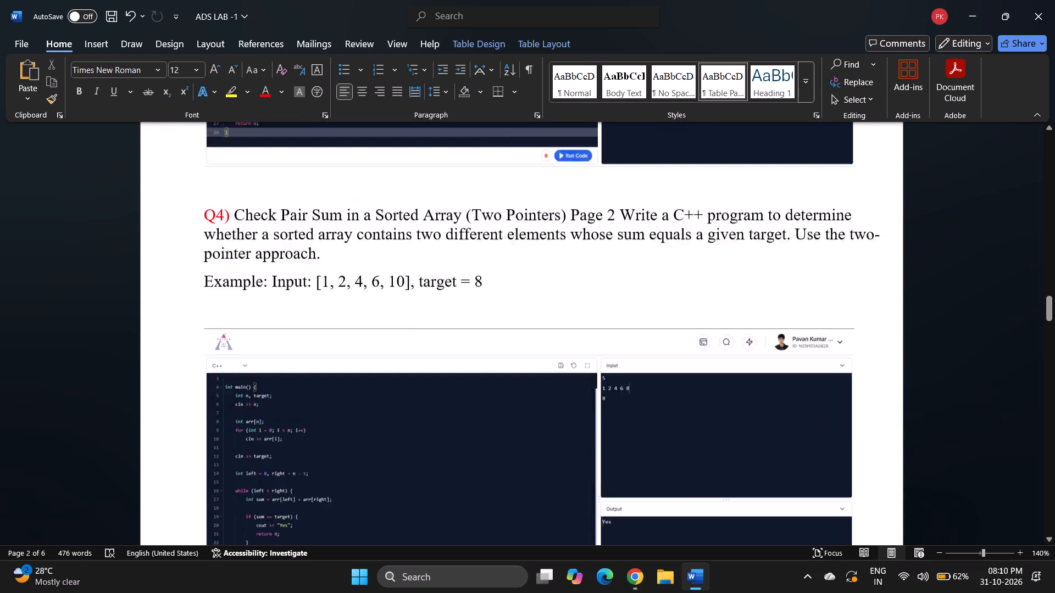
{"action": "scroll", "coordinate": [659, 445], "scroll_direction": "up", "scroll_amount": 3}
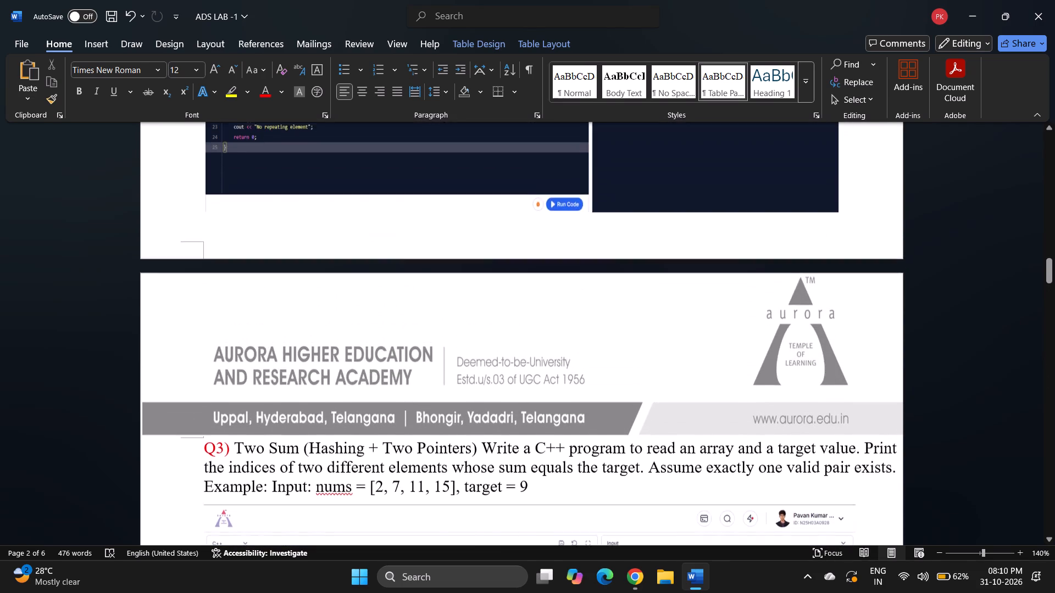
{"action": "scroll", "coordinate": [659, 445], "scroll_direction": "up", "scroll_amount": 4}
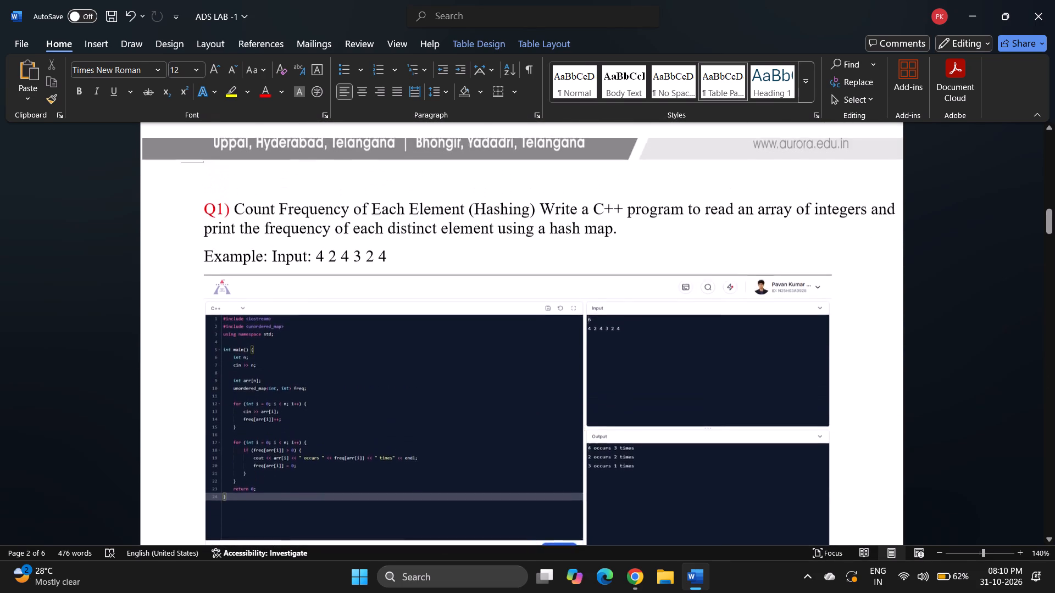
{"action": "scroll", "coordinate": [659, 445], "scroll_direction": "up", "scroll_amount": 6}
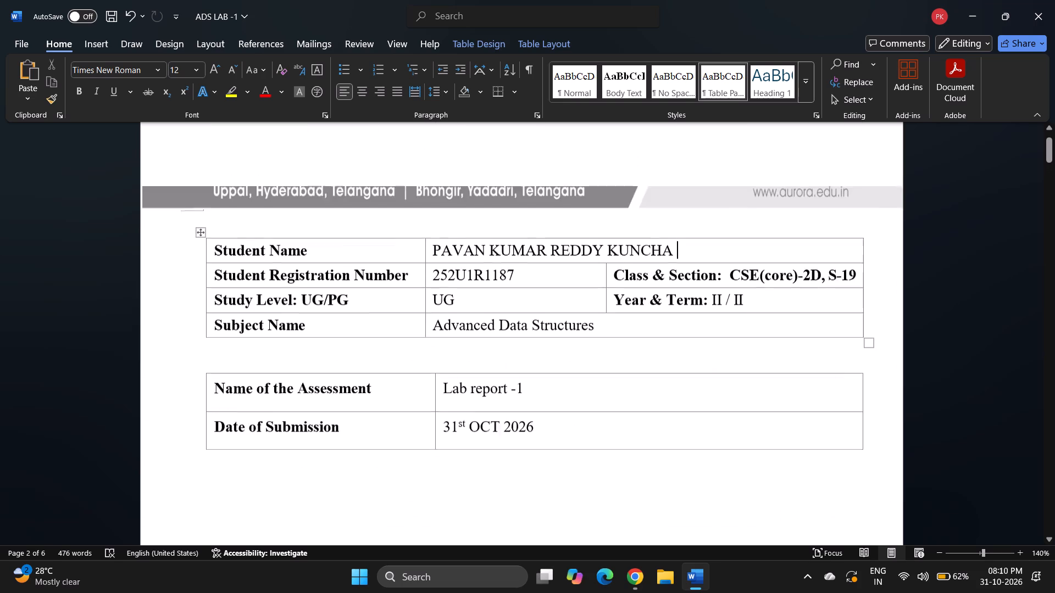
{"action": "scroll", "coordinate": [659, 445], "scroll_direction": "up", "scroll_amount": 2}
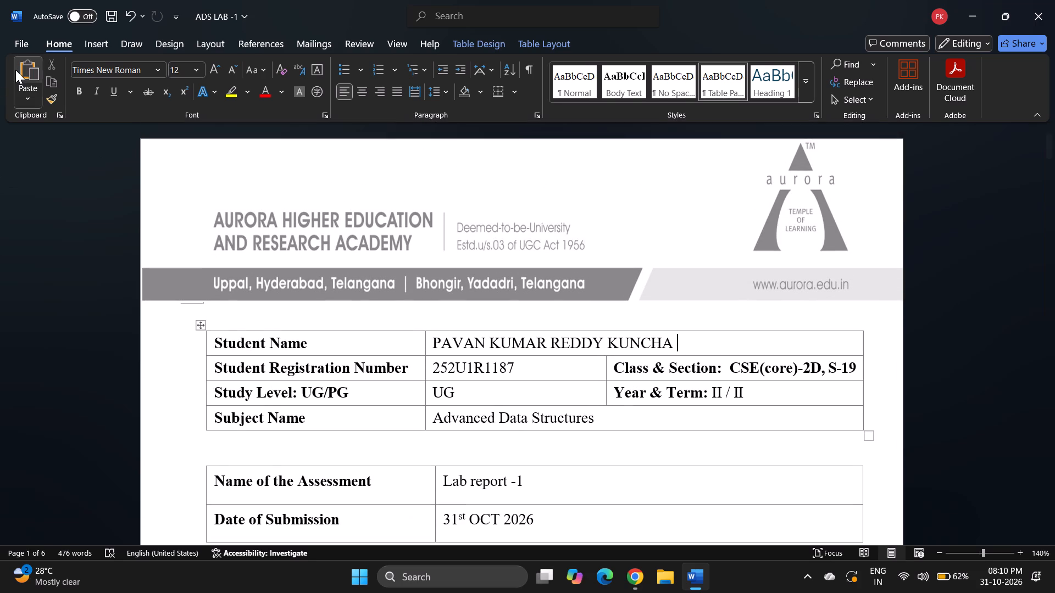
Export the report as a standard-quality PDF named ADS LAB -1 to New Volume (E:), opening it after publishing.
{"action": "left_click", "coordinate": [198, 16]}
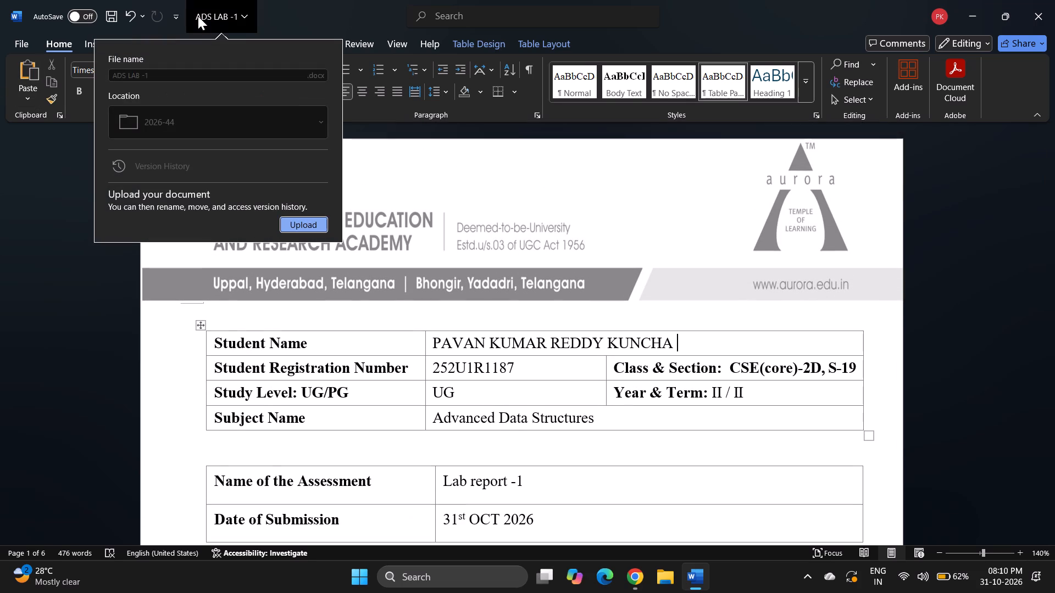
{"action": "left_click", "coordinate": [60, 309]}
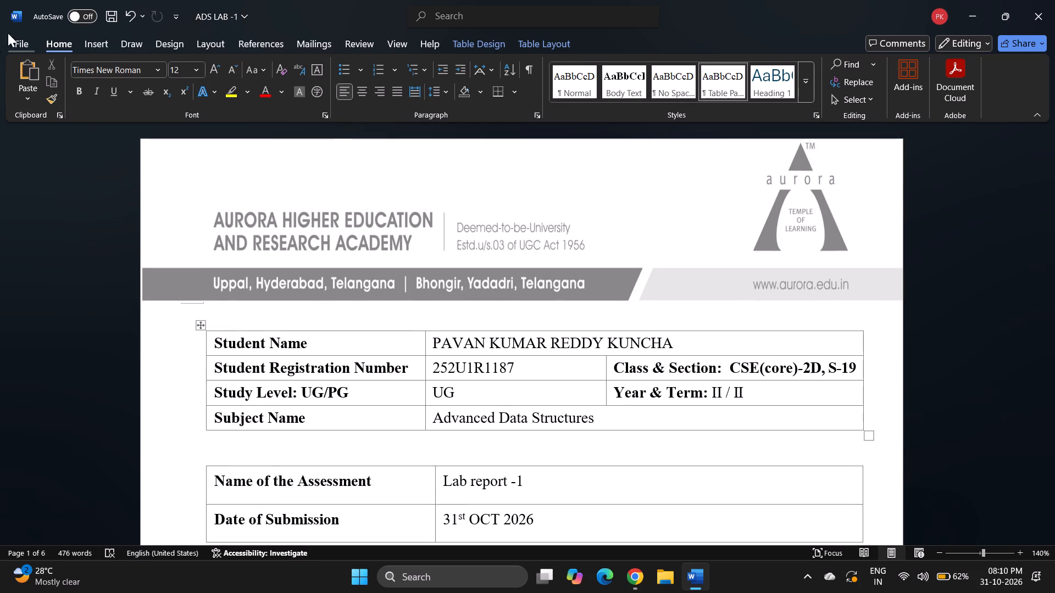
{"action": "left_click", "coordinate": [20, 45]}
{"action": "left_click", "coordinate": [53, 333]}
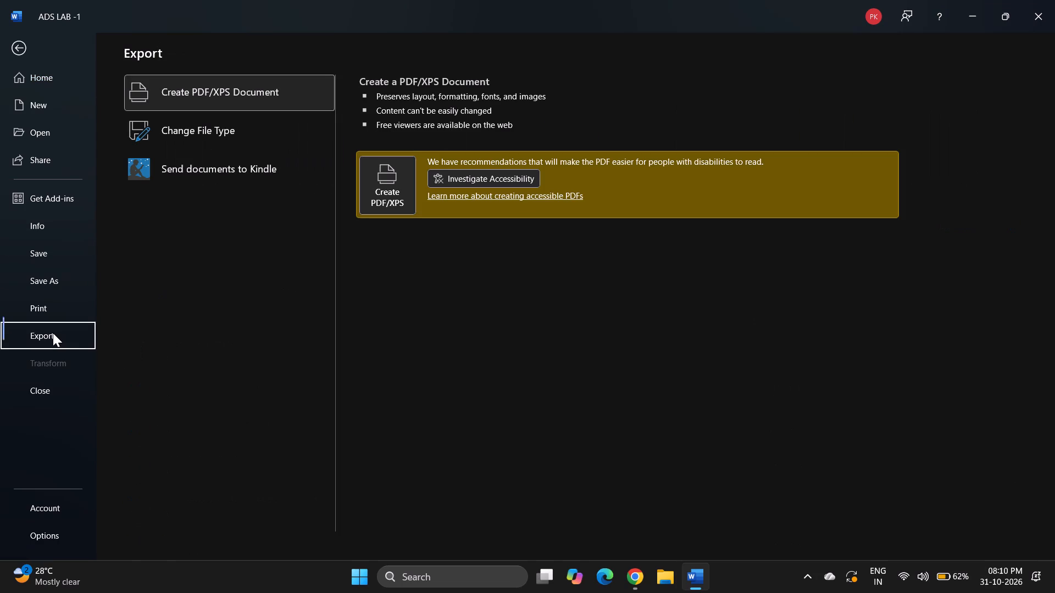
{"action": "left_click", "coordinate": [380, 178]}
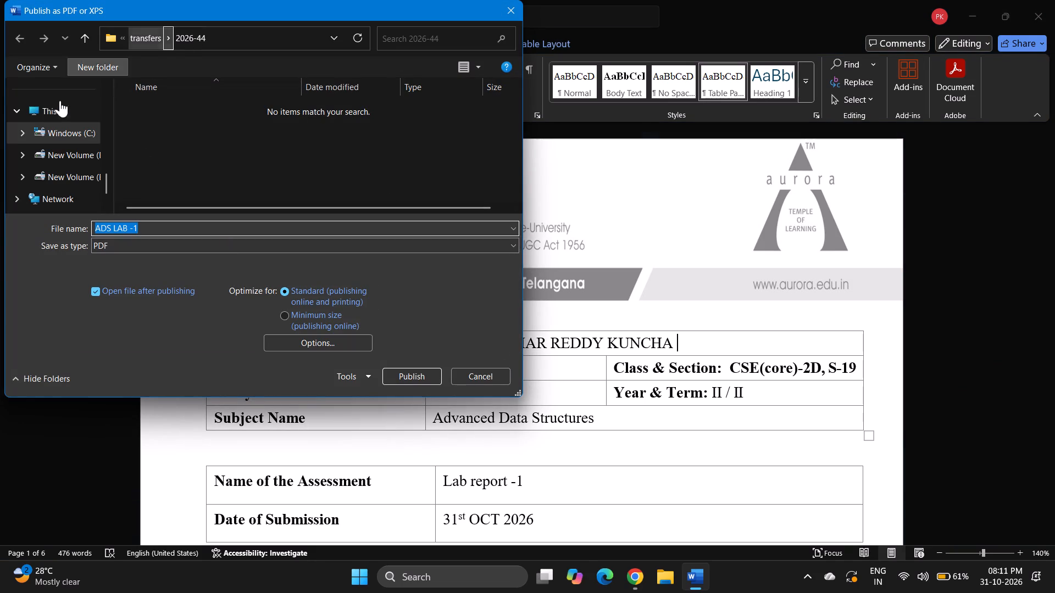
{"action": "scroll", "coordinate": [58, 203], "scroll_direction": "down", "scroll_amount": 1}
{"action": "left_click", "coordinate": [87, 133]}
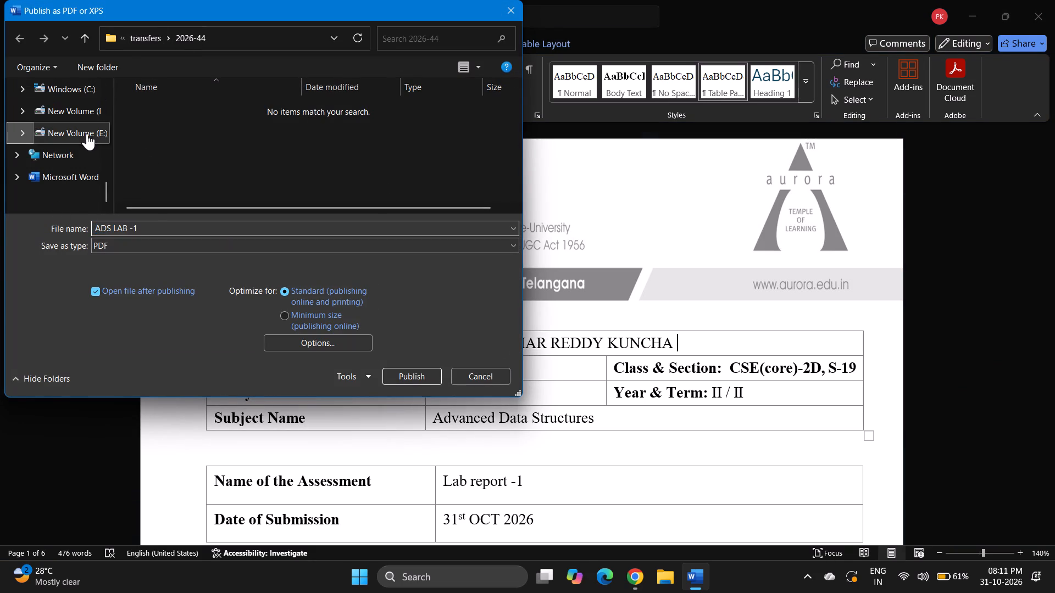
{"action": "scroll", "coordinate": [275, 183], "scroll_direction": "down", "scroll_amount": 5}
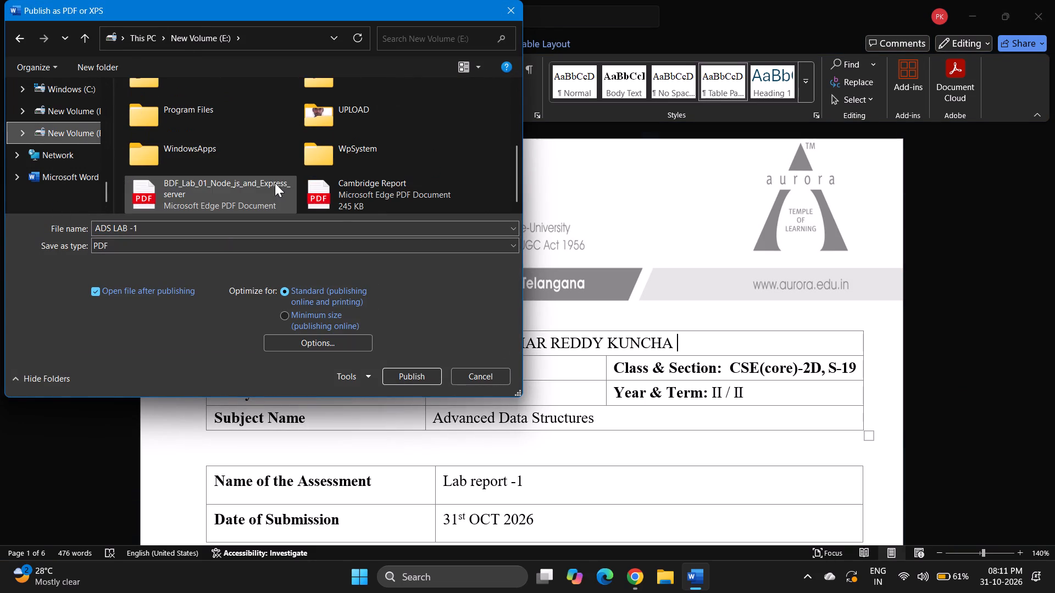
{"action": "left_click", "coordinate": [417, 378]}
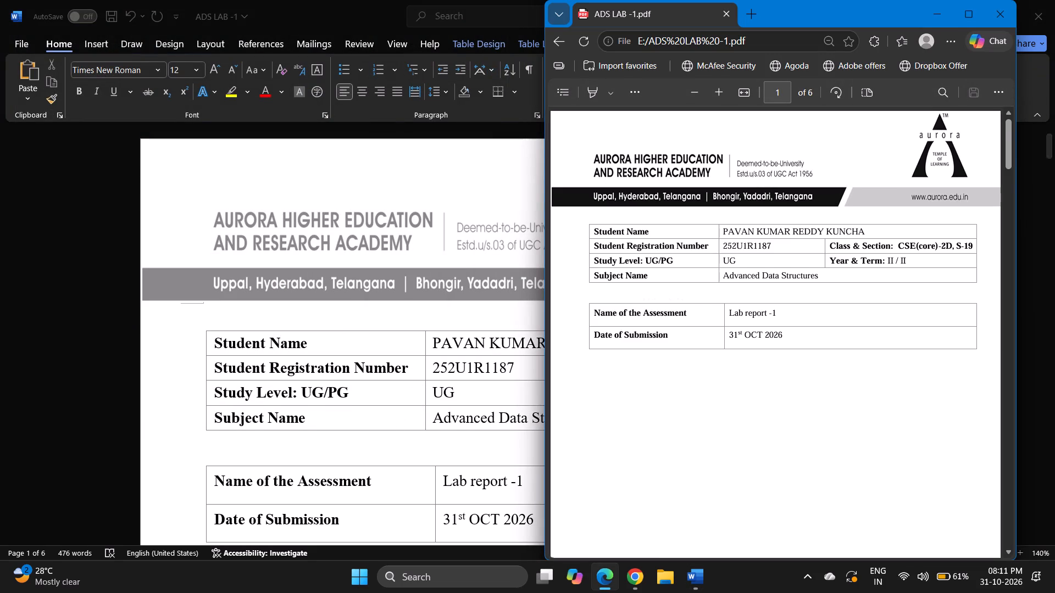
Check the pages of the exported ADS LAB -1 PDF in Edge through Q10, and close it.
{"action": "scroll", "coordinate": [712, 374], "scroll_direction": "down", "scroll_amount": 11}
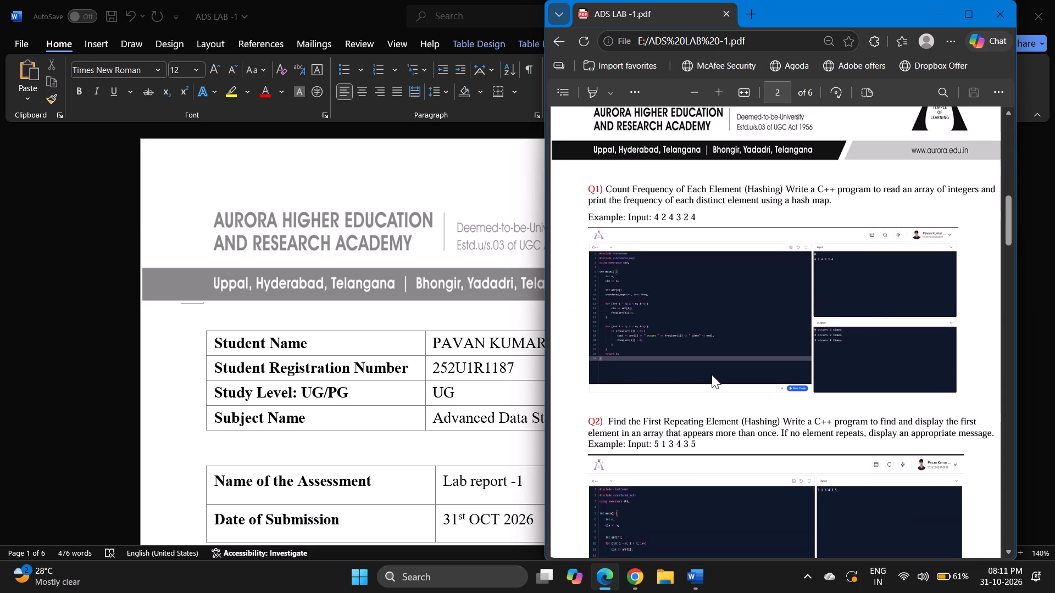
{"action": "scroll", "coordinate": [712, 374], "scroll_direction": "down", "scroll_amount": 13}
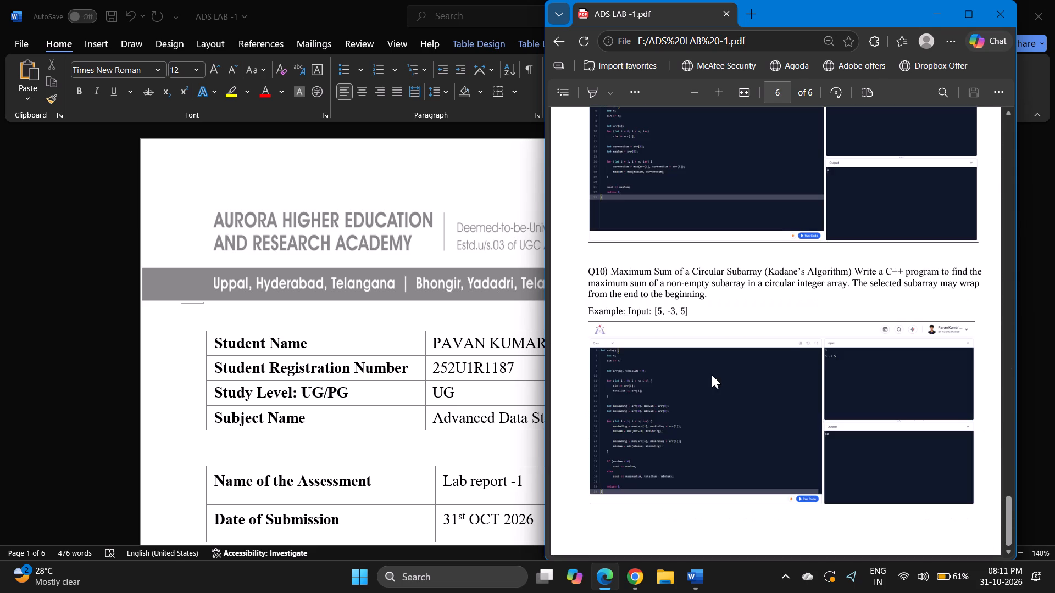
{"action": "scroll", "coordinate": [712, 374], "scroll_direction": "down", "scroll_amount": 2}
{"action": "scroll", "coordinate": [712, 374], "scroll_direction": "up", "scroll_amount": 5}
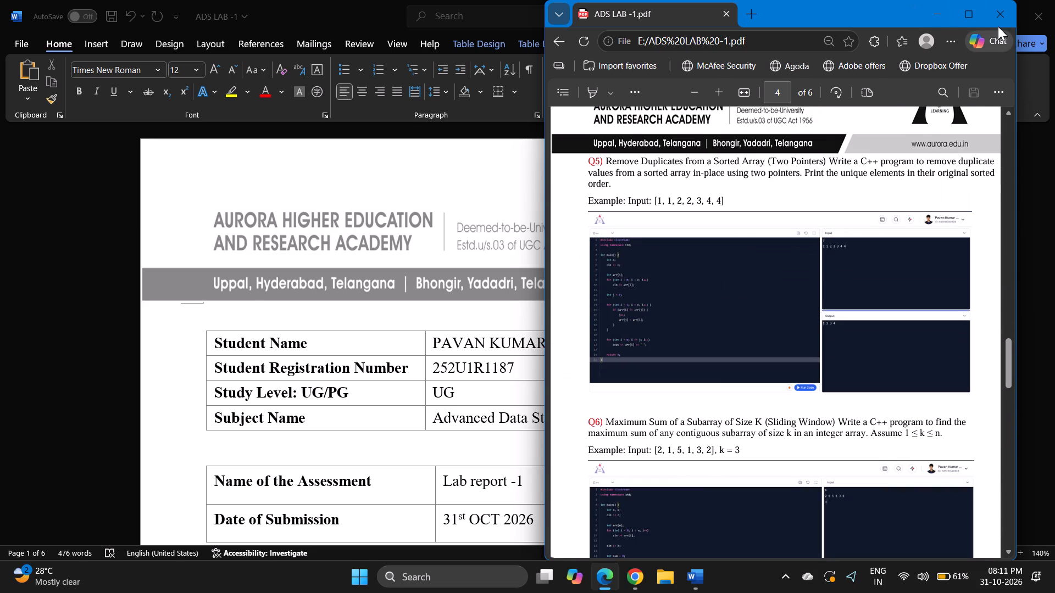
{"action": "left_click", "coordinate": [998, 26]}
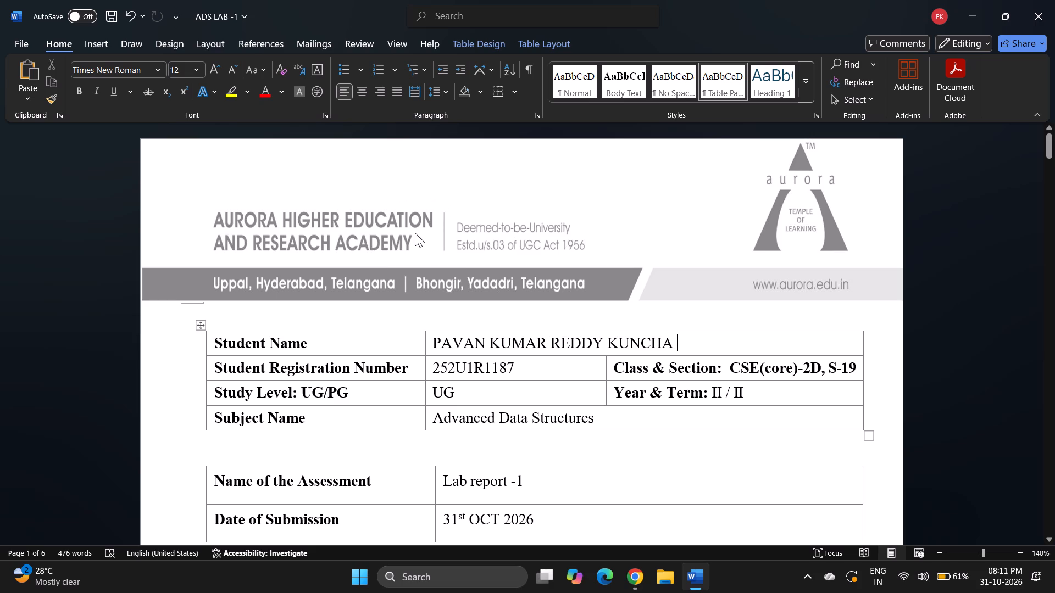
Create a new blank Word document and switch back to the ADS LAB -1 report.
{"action": "key", "text": "ctrl+n"}
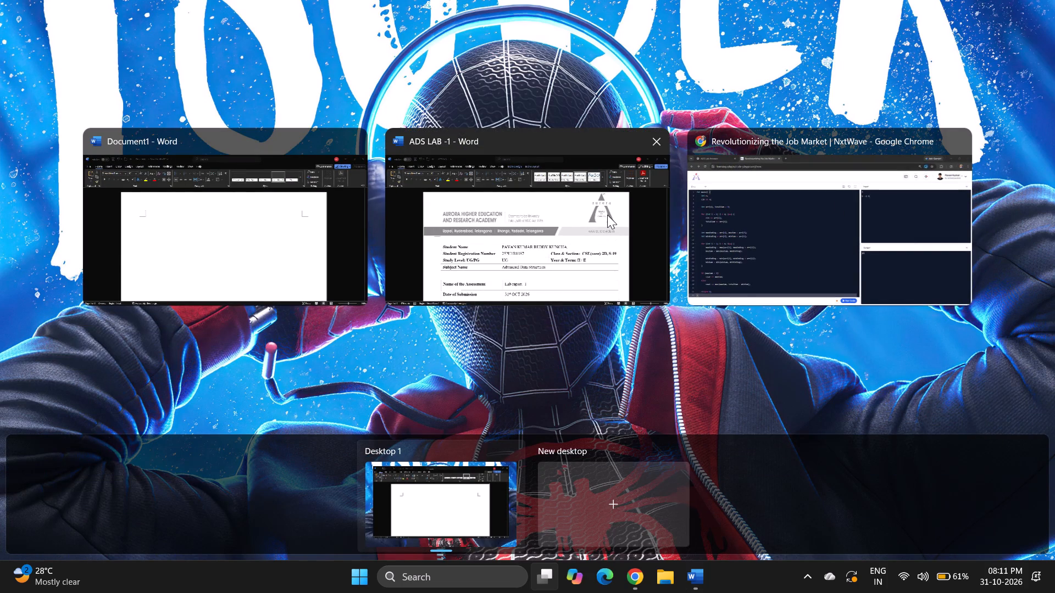
{"action": "left_click", "coordinate": [607, 215]}
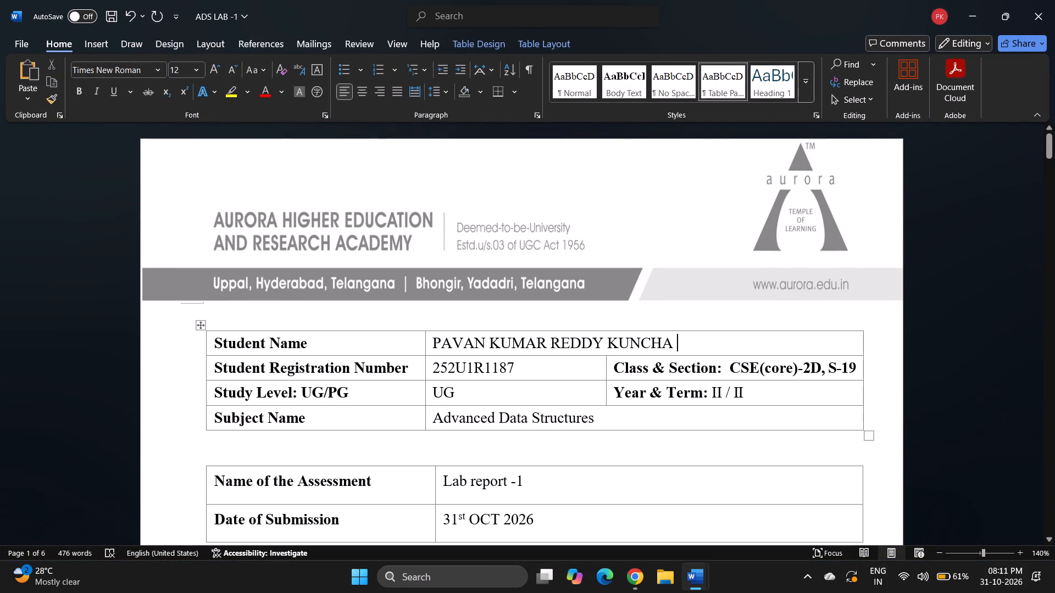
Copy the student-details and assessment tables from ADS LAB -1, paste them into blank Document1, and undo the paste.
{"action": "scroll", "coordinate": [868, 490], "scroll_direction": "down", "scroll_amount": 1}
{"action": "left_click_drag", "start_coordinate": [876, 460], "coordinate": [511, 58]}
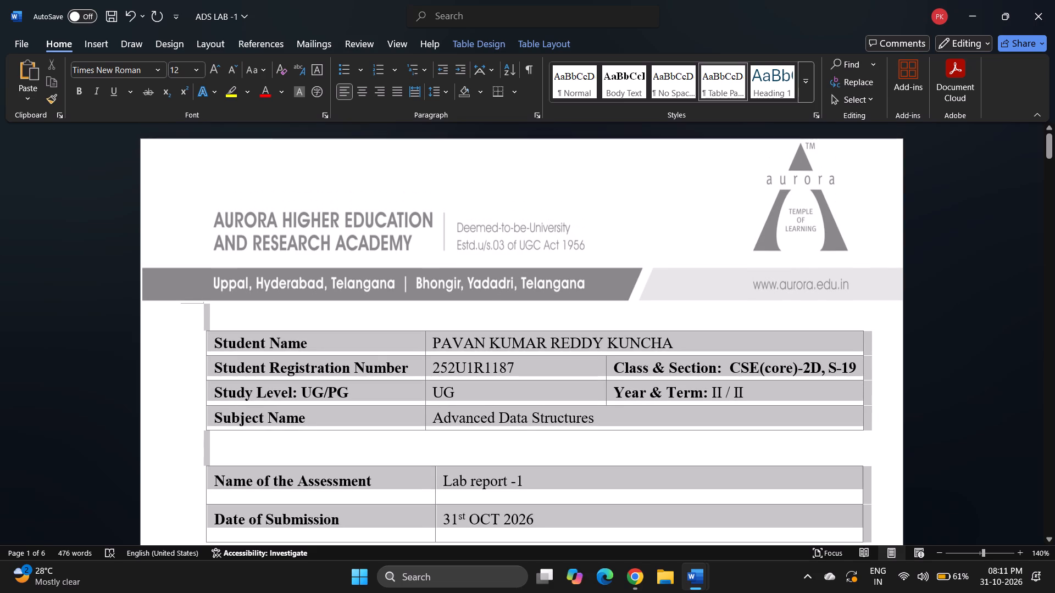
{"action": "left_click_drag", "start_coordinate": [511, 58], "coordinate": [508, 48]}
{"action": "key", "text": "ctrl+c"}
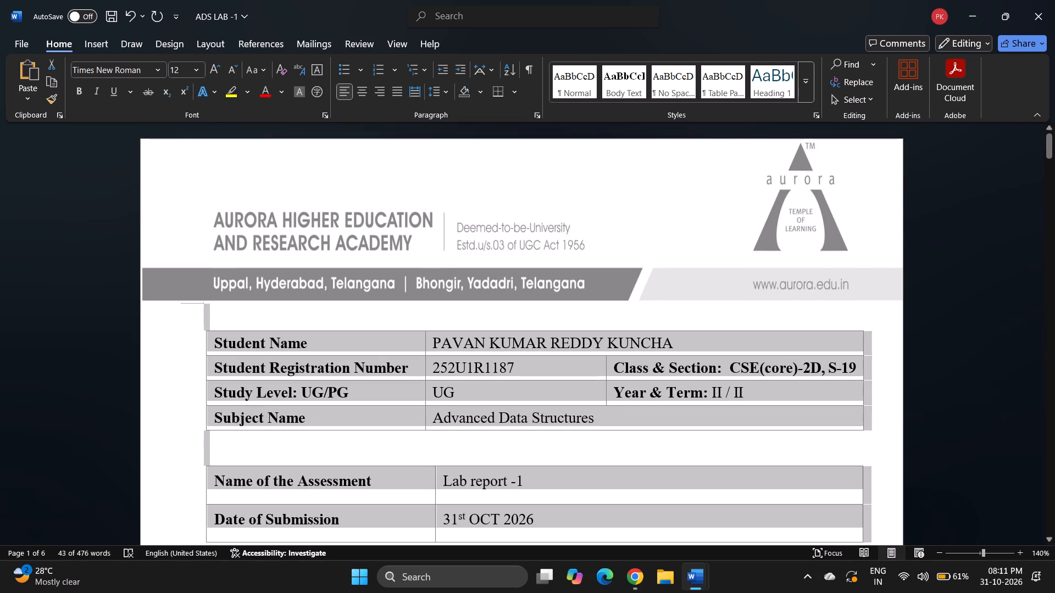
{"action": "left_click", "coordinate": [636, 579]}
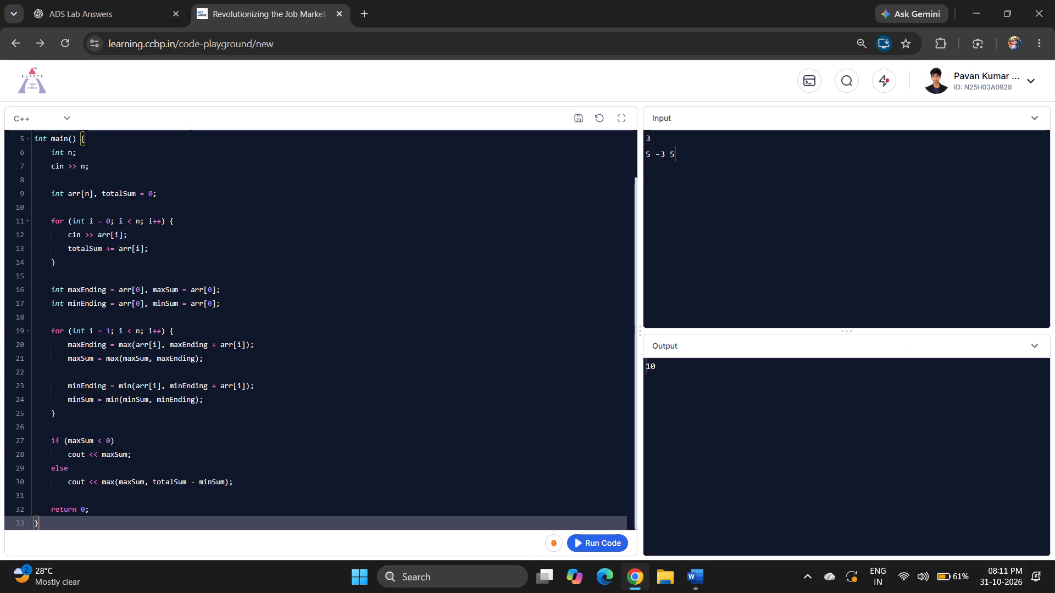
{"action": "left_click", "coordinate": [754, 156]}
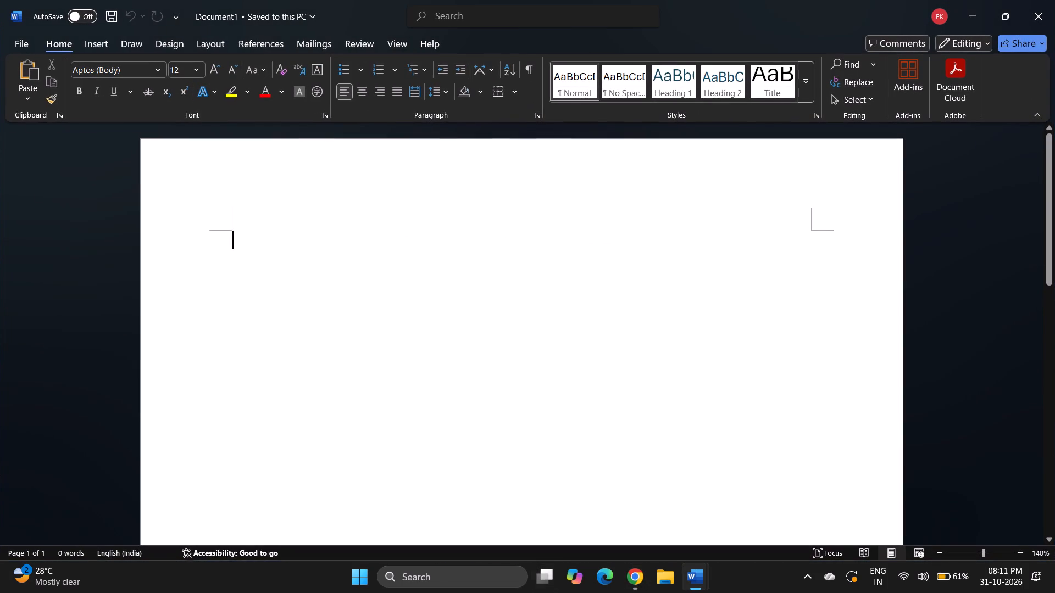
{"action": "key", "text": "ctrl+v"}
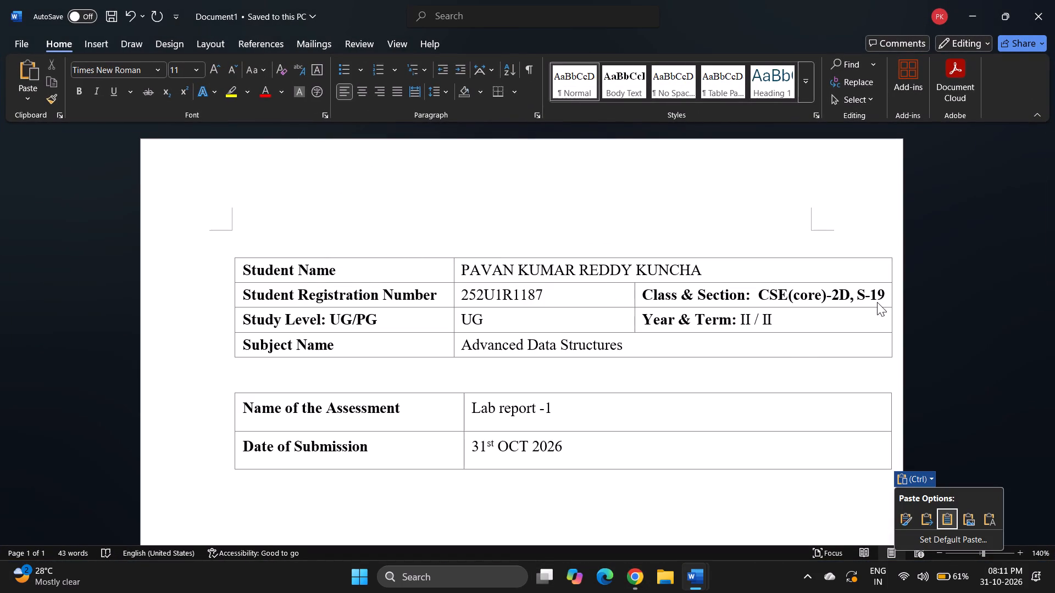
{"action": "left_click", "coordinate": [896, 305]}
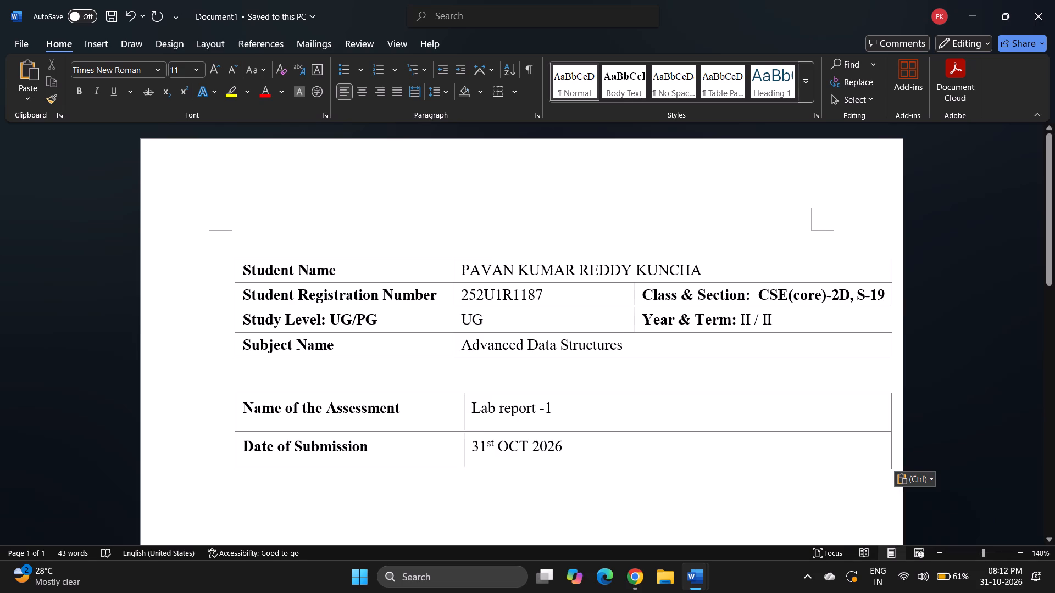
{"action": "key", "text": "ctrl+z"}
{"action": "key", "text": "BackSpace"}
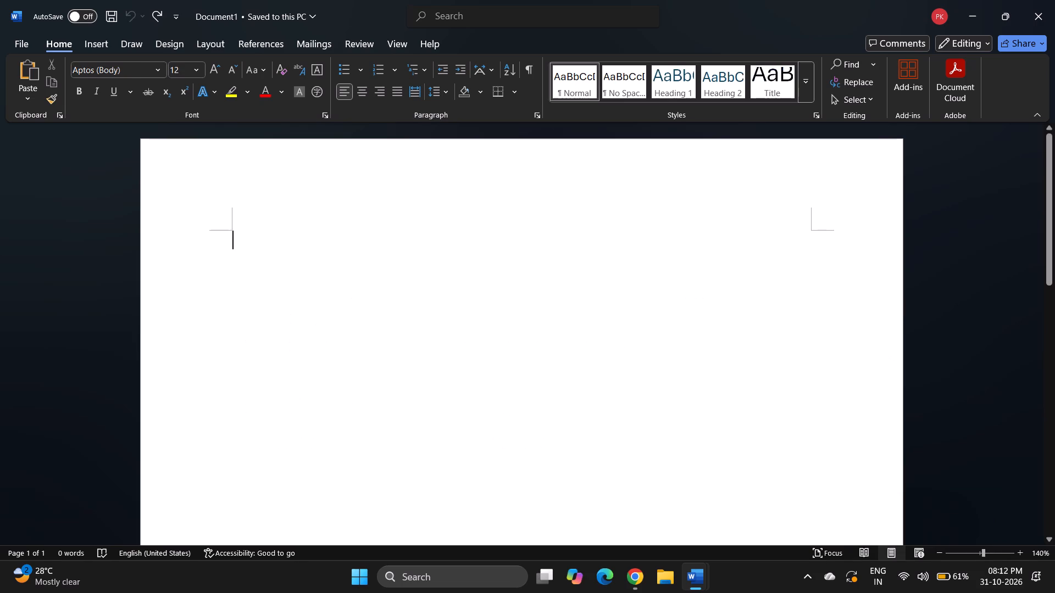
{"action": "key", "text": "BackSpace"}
Reduce the font size at the start of the blank Document1 to 10.
{"action": "left_click", "coordinate": [227, 254]}
{"action": "triple_click", "coordinate": [212, 249]}
{"action": "key", "text": "BackSpace"}
{"action": "key", "text": "BackSpace"}
{"action": "key", "text": "BackSpace"}
{"action": "left_click_drag", "start_coordinate": [223, 76], "coordinate": [238, 71]}
{"action": "double_click", "coordinate": [238, 71]}
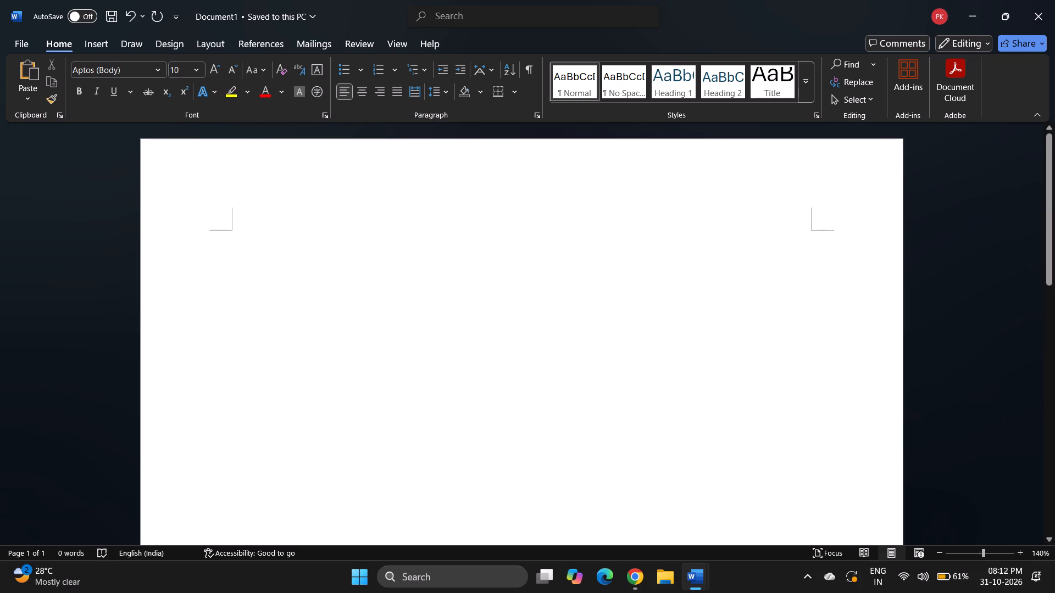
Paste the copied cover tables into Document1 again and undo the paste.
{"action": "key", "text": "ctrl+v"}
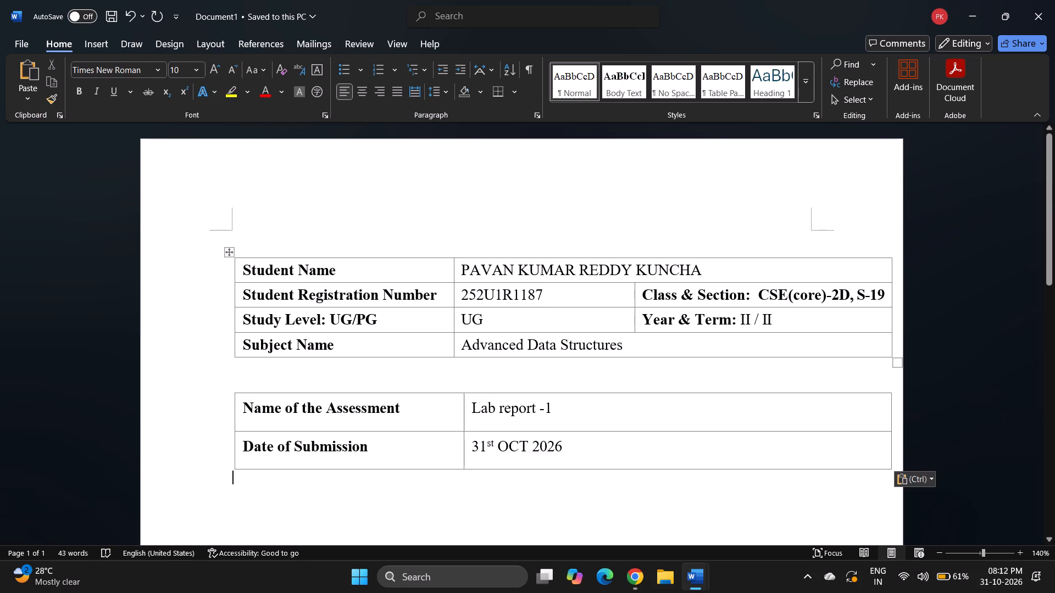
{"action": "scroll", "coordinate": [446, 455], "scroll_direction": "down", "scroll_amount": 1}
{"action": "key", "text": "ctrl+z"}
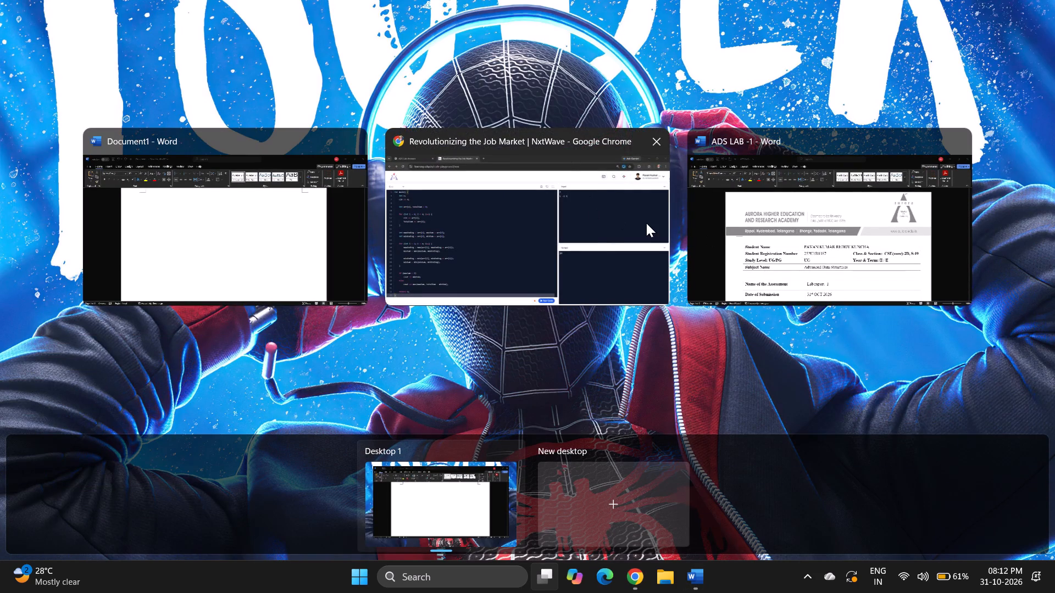
Return to ADS LAB -1, open its page header and copy the Aurora letterhead banner picture.
{"action": "left_click", "coordinate": [791, 210]}
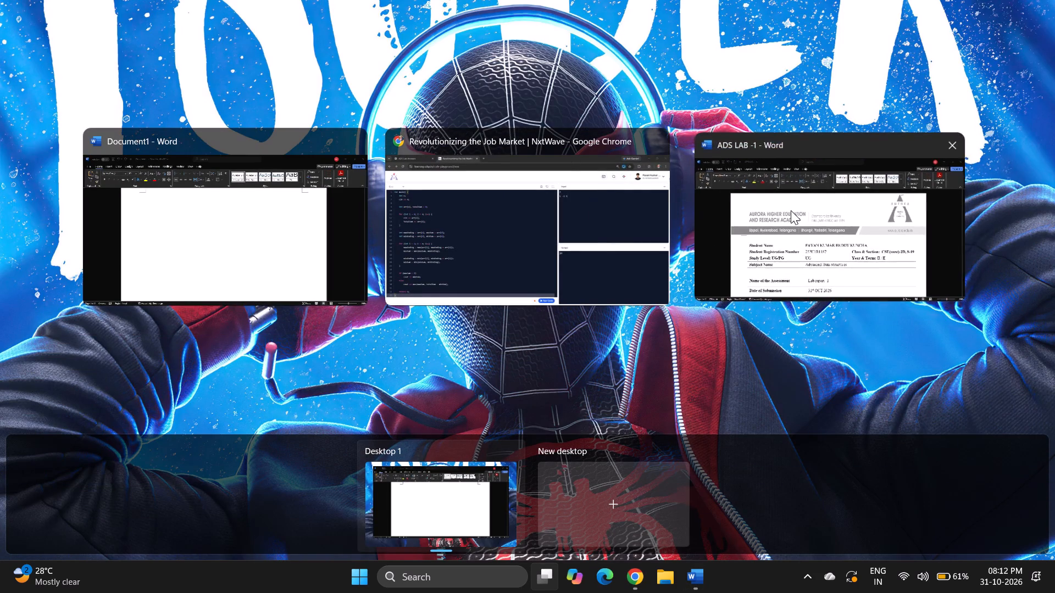
{"action": "left_click", "coordinate": [555, 340]}
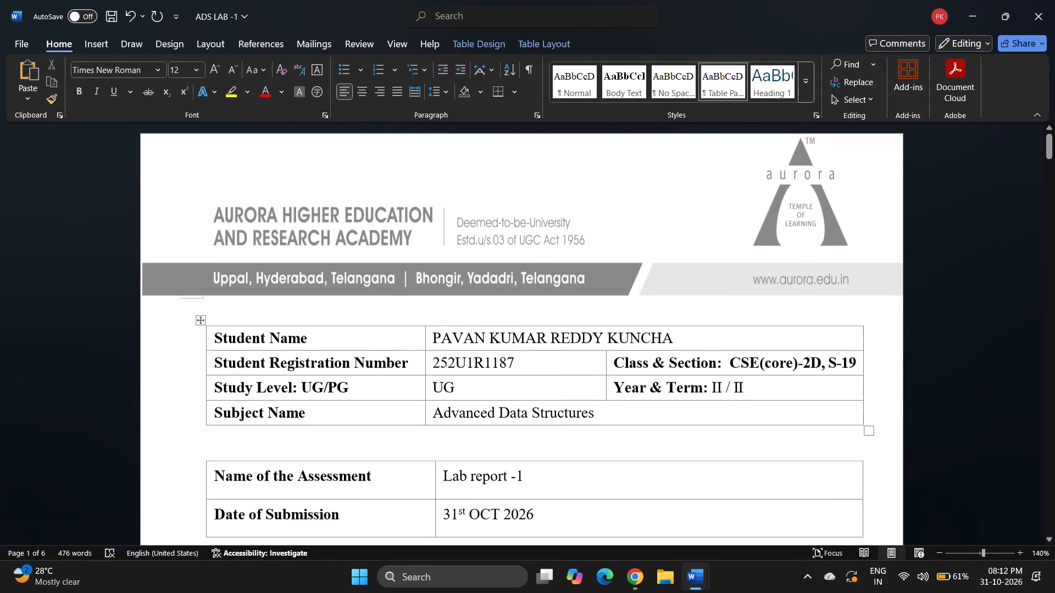
{"action": "left_click", "coordinate": [551, 241]}
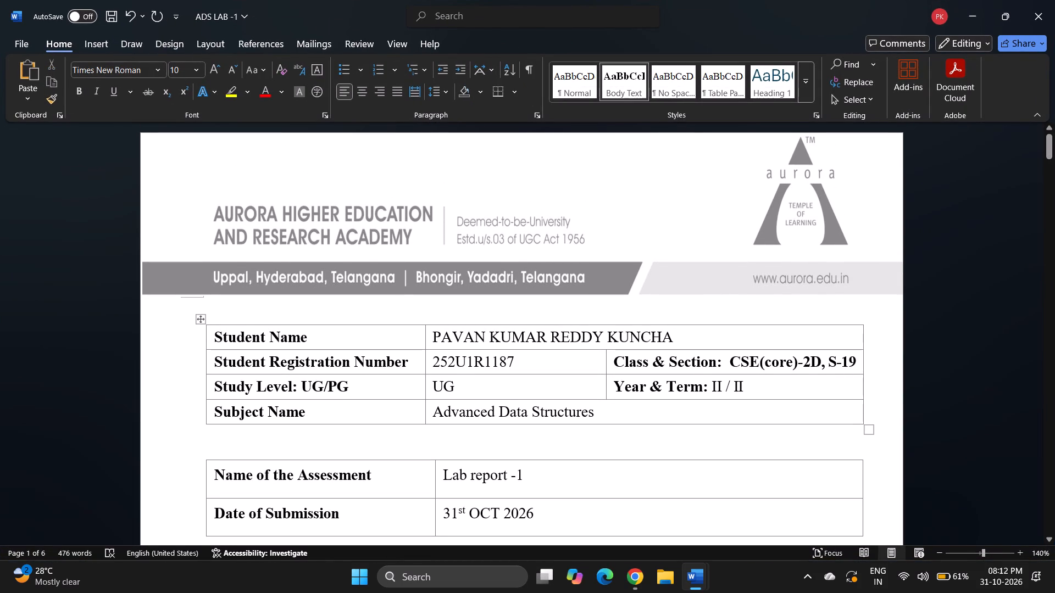
{"action": "left_click", "coordinate": [713, 361]}
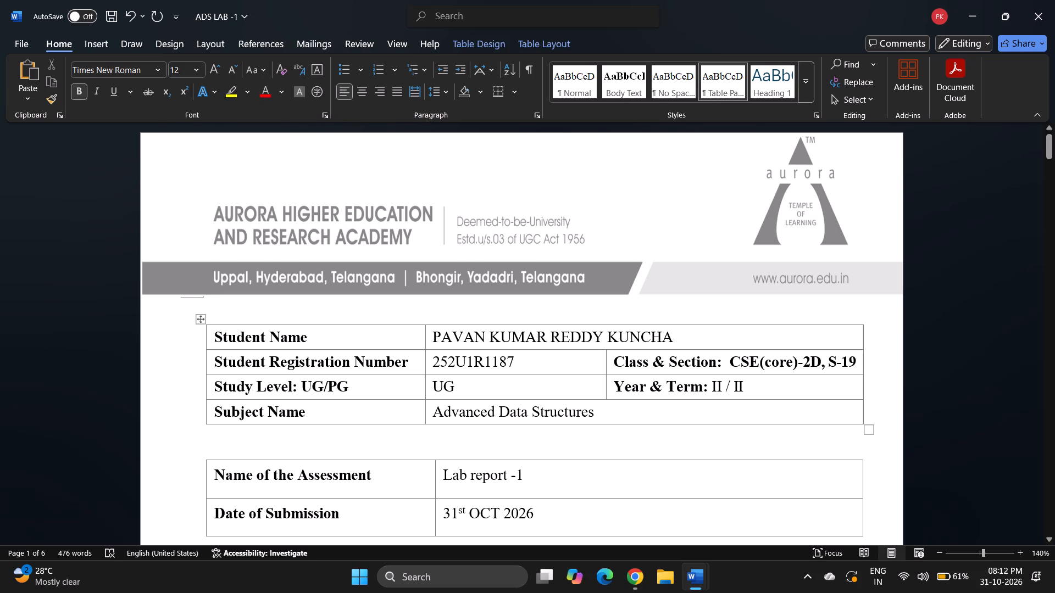
{"action": "left_click", "coordinate": [730, 240]}
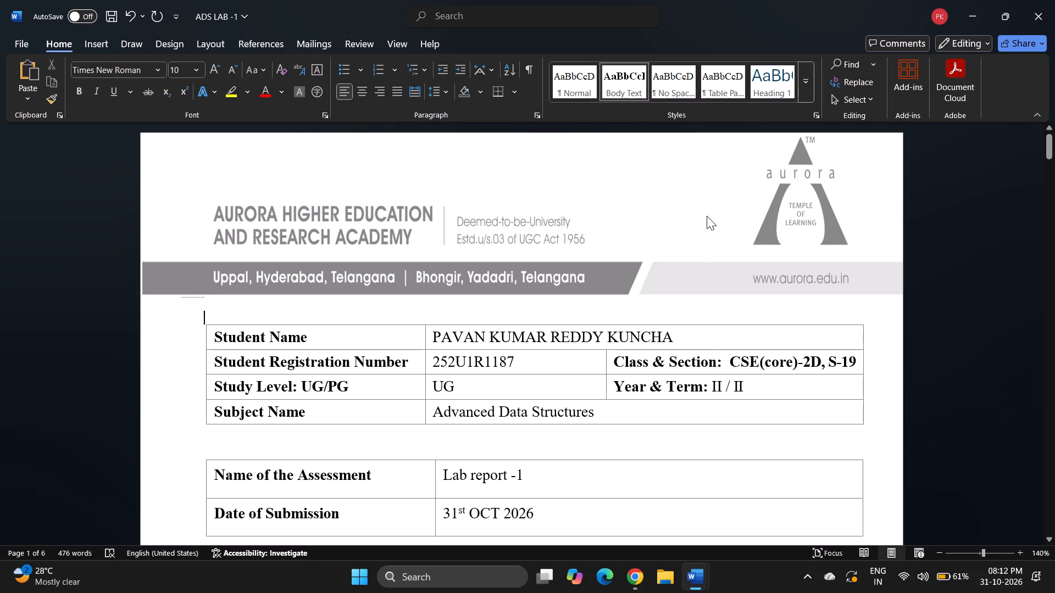
{"action": "key", "text": "ctrl+c"}
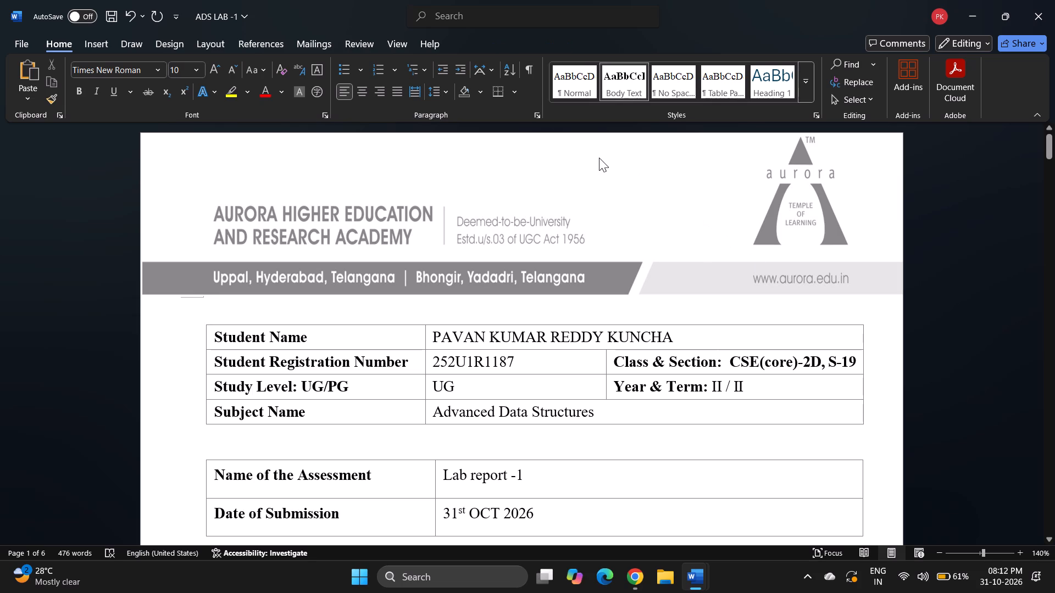
{"action": "right_click", "coordinate": [599, 158]}
{"action": "left_click", "coordinate": [624, 169]}
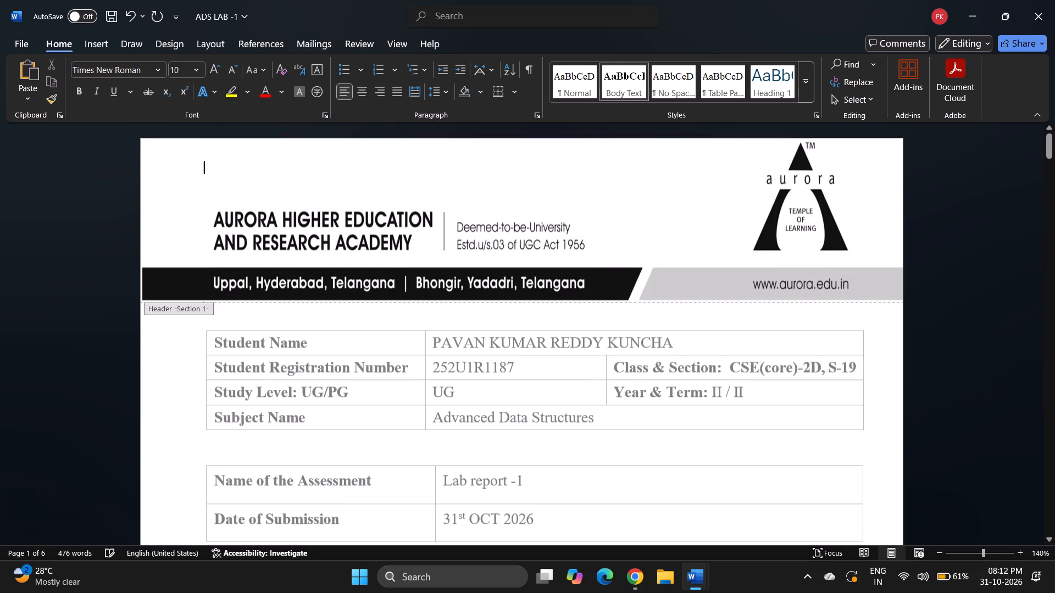
{"action": "right_click", "coordinate": [578, 189]}
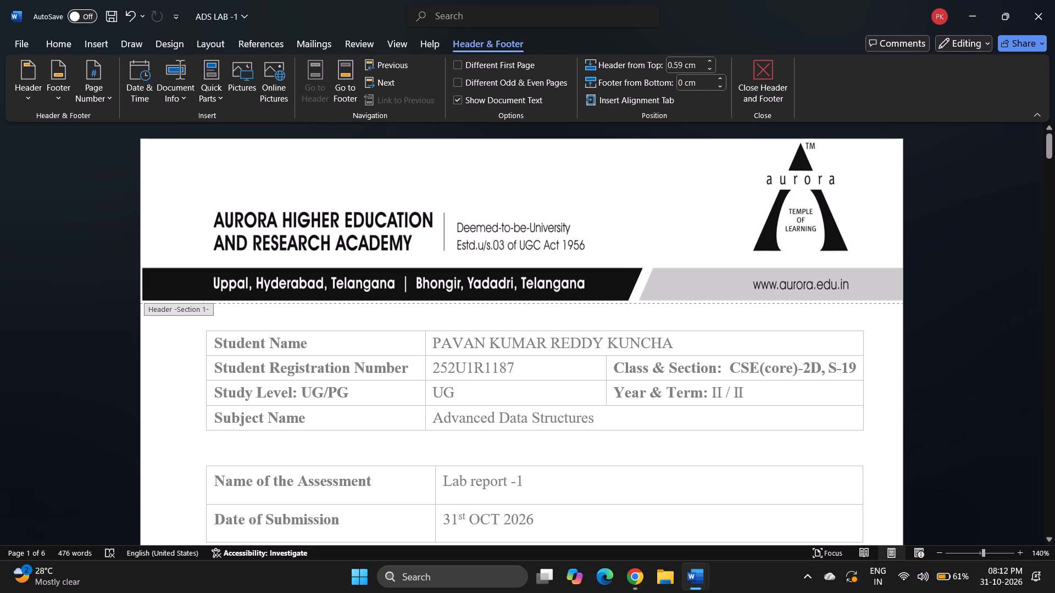
{"action": "left_click", "coordinate": [615, 237]}
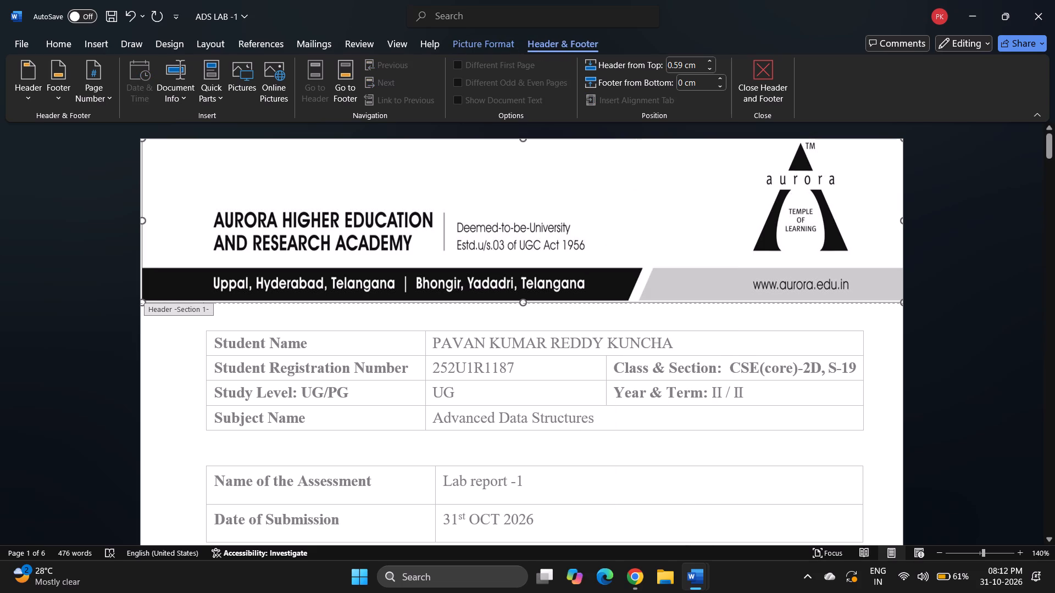
Paste the Aurora banner into Document1's page header and move it to span the page width near the top edge.
{"action": "left_click", "coordinate": [553, 190]}
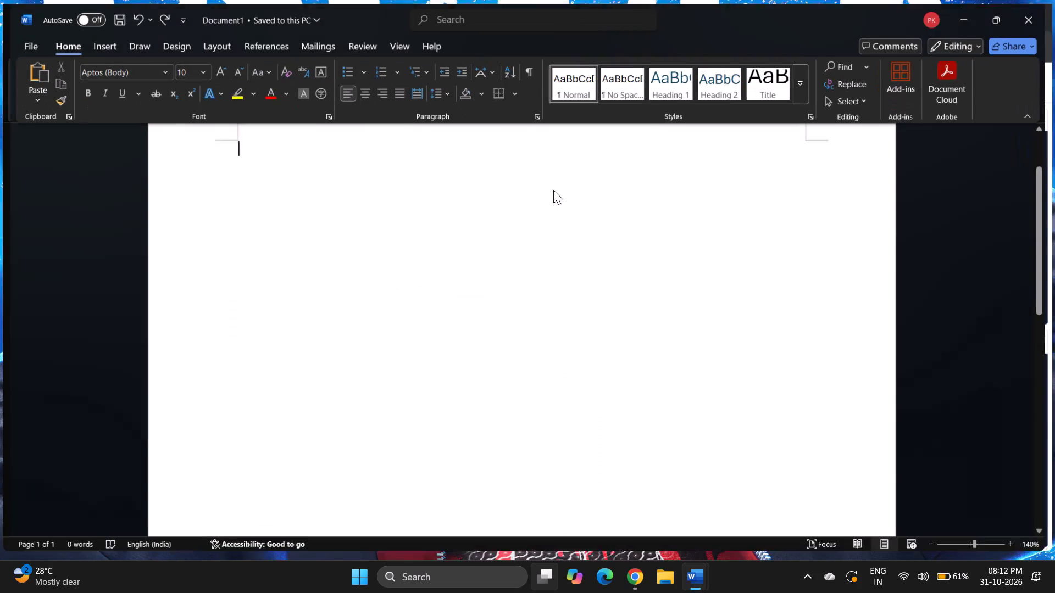
{"action": "scroll", "coordinate": [317, 168], "scroll_direction": "up", "scroll_amount": 3}
{"action": "double_click", "coordinate": [225, 155]}
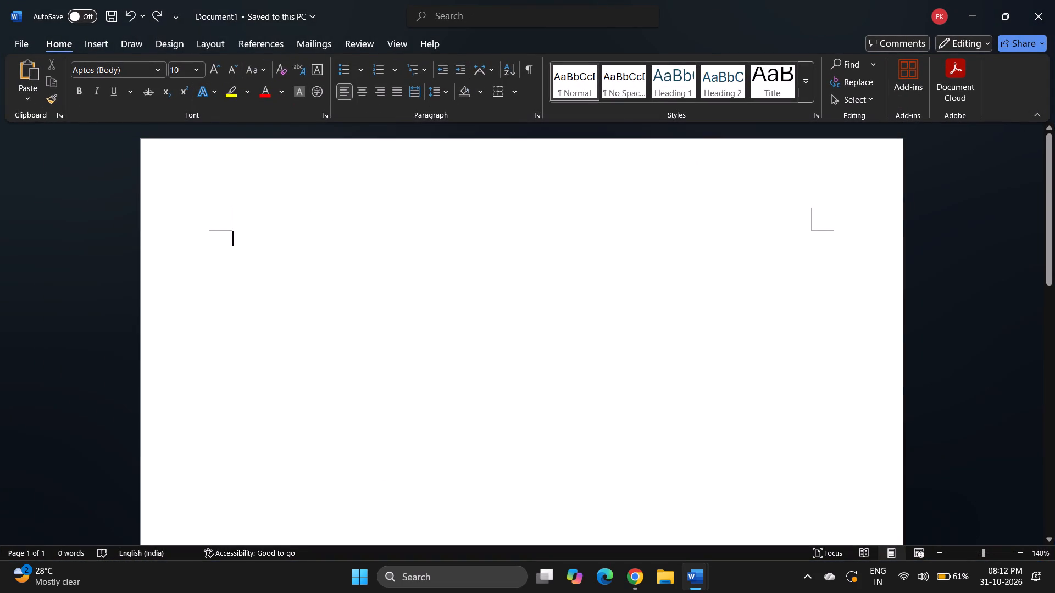
{"action": "key", "text": "BackSpace"}
{"action": "key", "text": "BackSpace"}
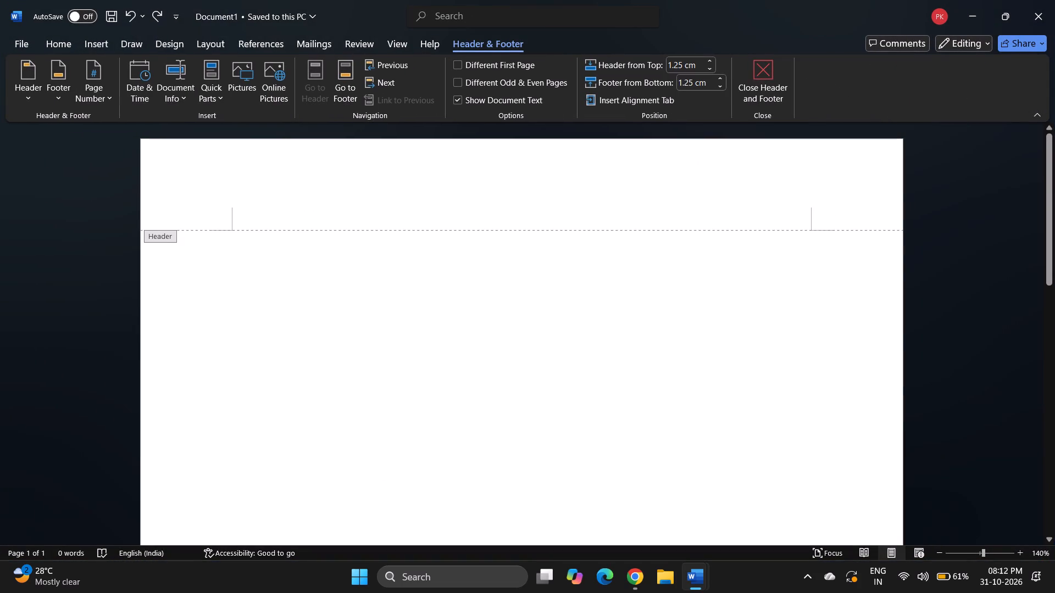
{"action": "key", "text": "ctrl+v"}
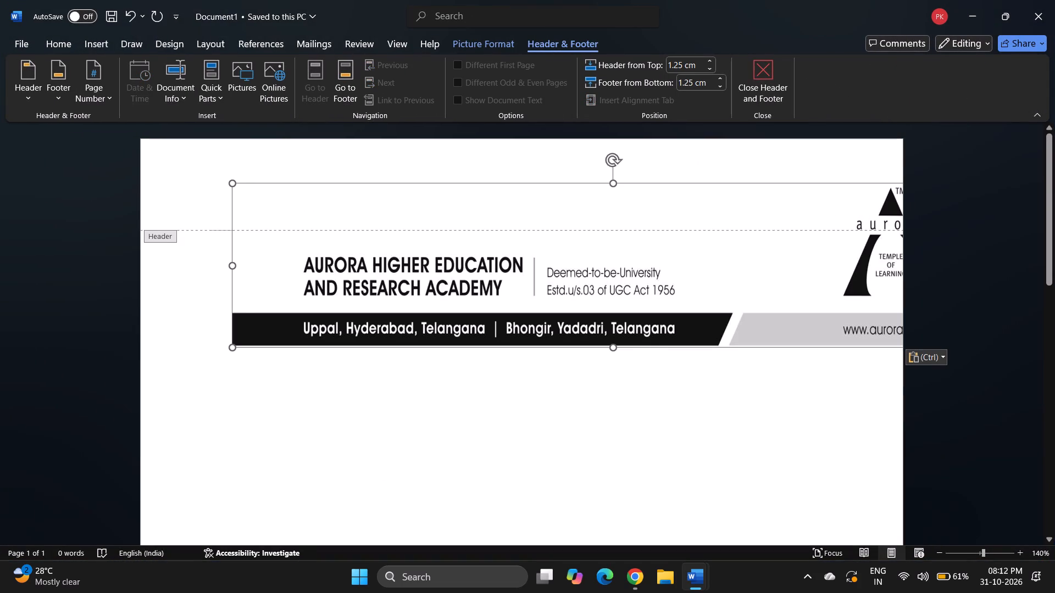
{"action": "left_click_drag", "start_coordinate": [280, 210], "coordinate": [188, 163]}
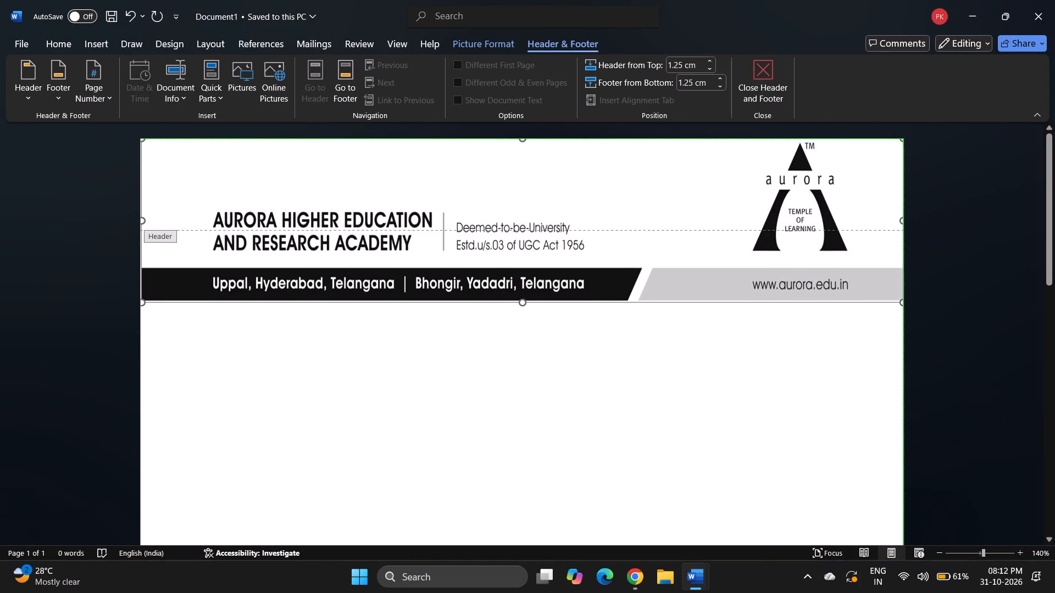
{"action": "left_click_drag", "start_coordinate": [188, 163], "coordinate": [190, 169]}
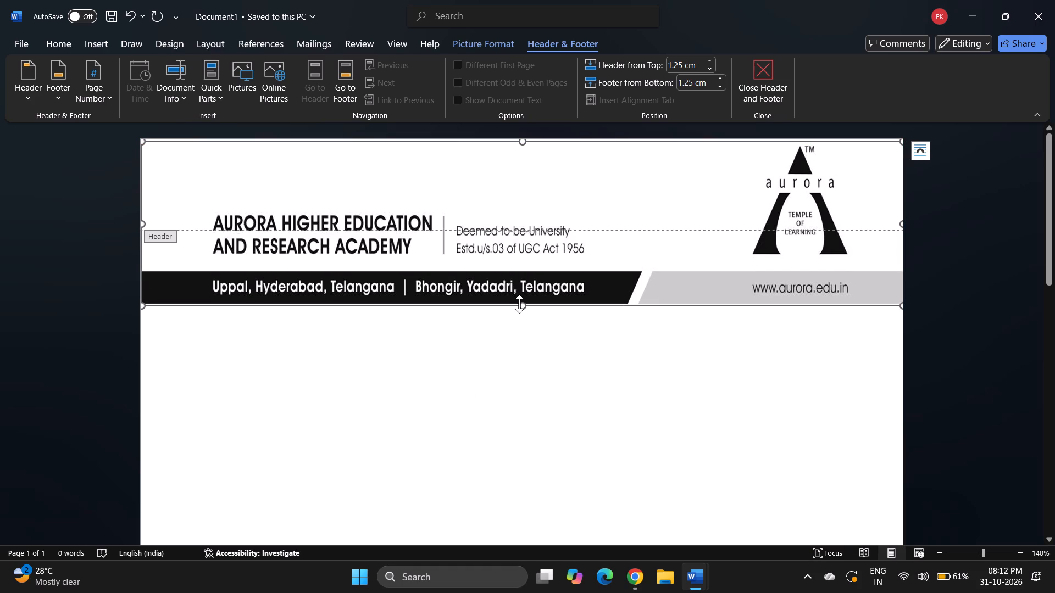
Shorten the header banner's height to end just past the header boundary, and return to the body on a new line.
{"action": "left_click_drag", "start_coordinate": [520, 307], "coordinate": [518, 237]}
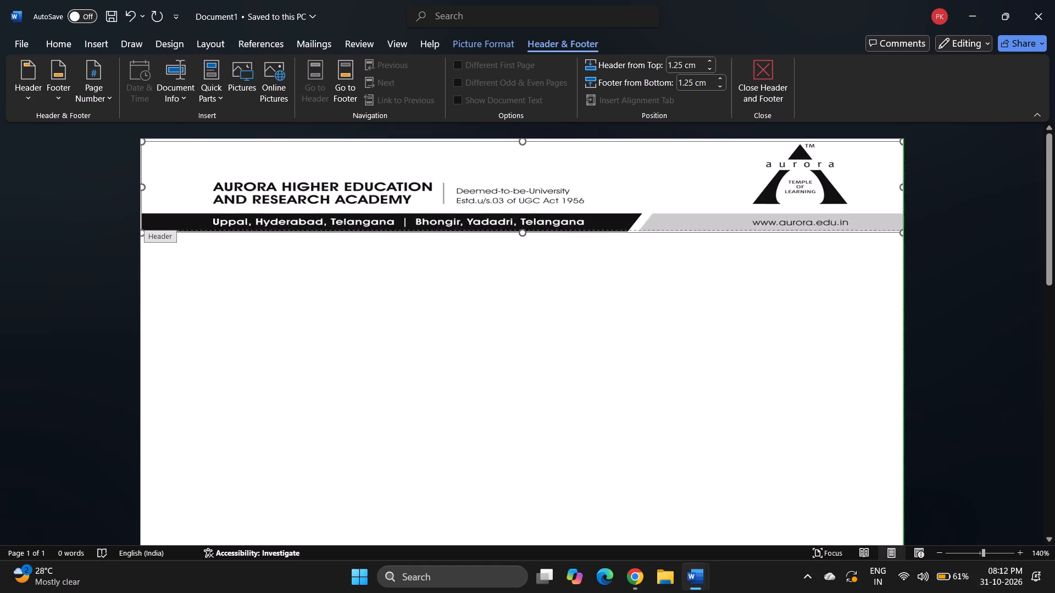
{"action": "left_click_drag", "start_coordinate": [518, 237], "coordinate": [517, 240]}
{"action": "left_click", "coordinate": [535, 286]}
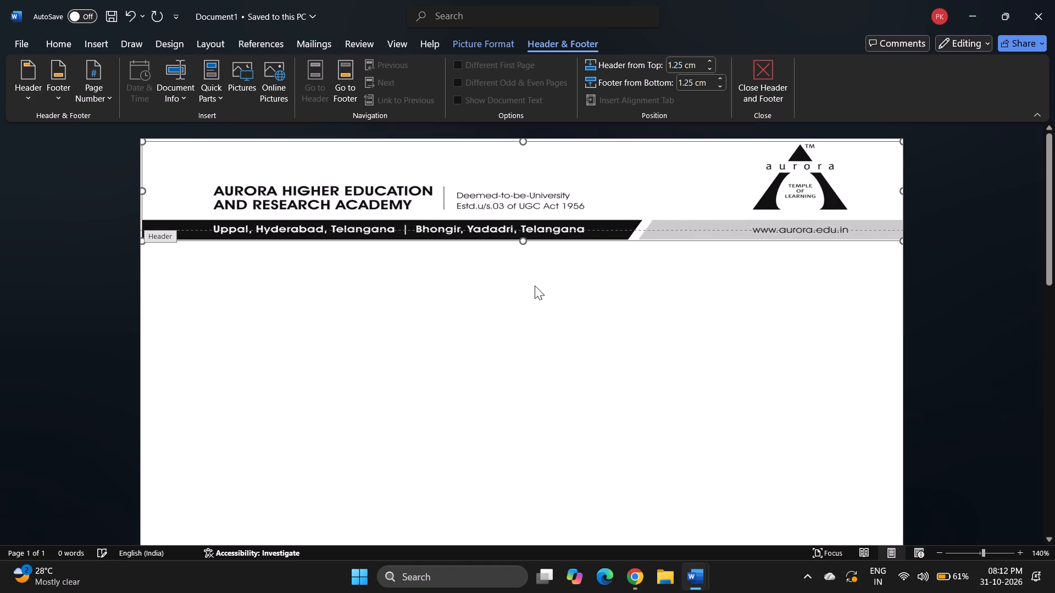
{"action": "double_click", "coordinate": [535, 286]}
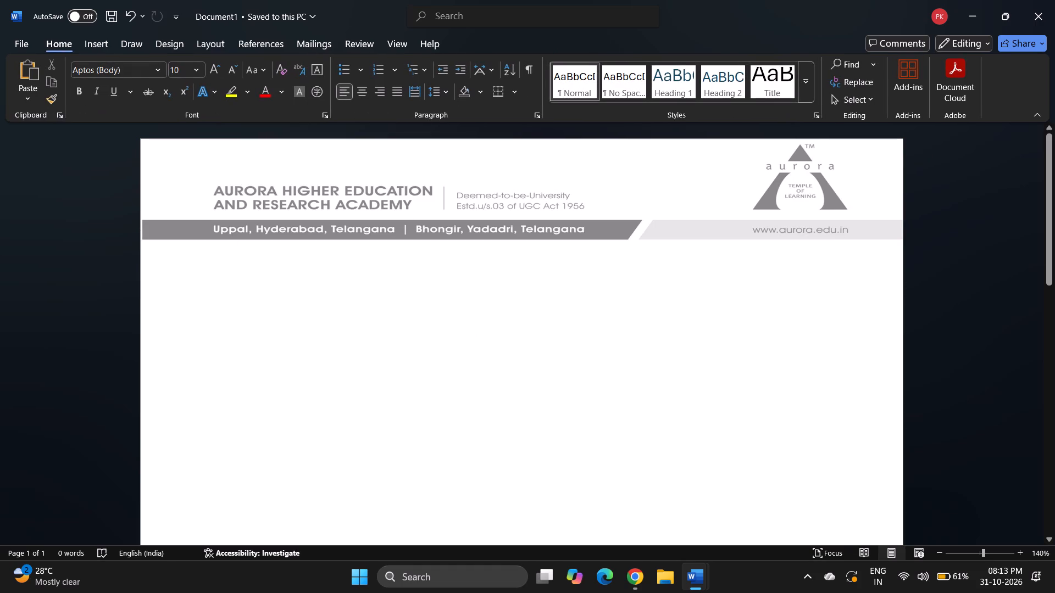
{"action": "key", "text": "Return"}
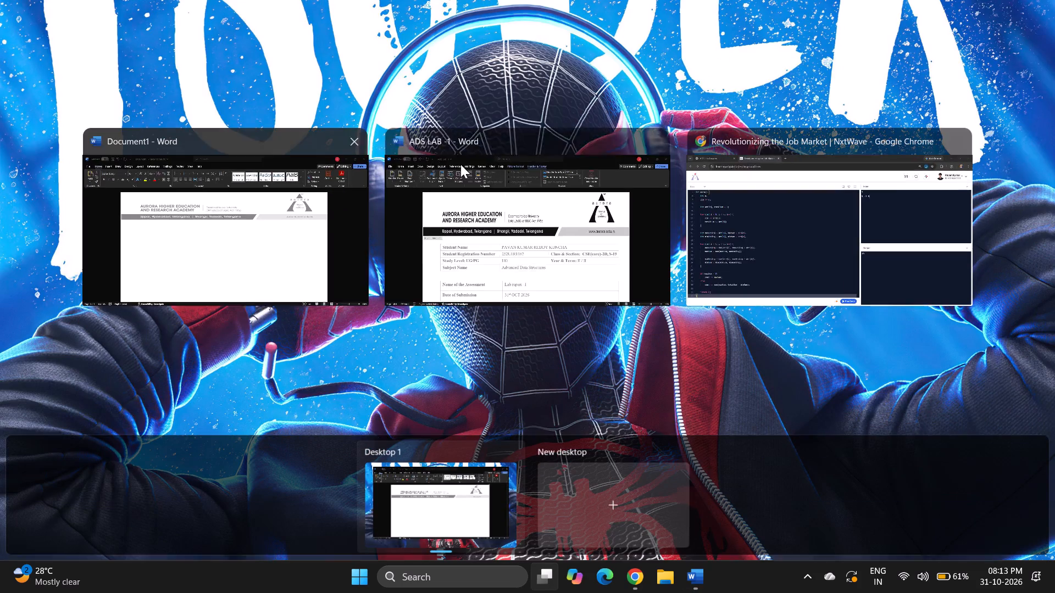
Switch to ADS LAB -1, leave its header, and copy the student details and assessment tables from the cover page together.
{"action": "left_click", "coordinate": [495, 172]}
{"action": "scroll", "coordinate": [505, 380], "scroll_direction": "down", "scroll_amount": 1}
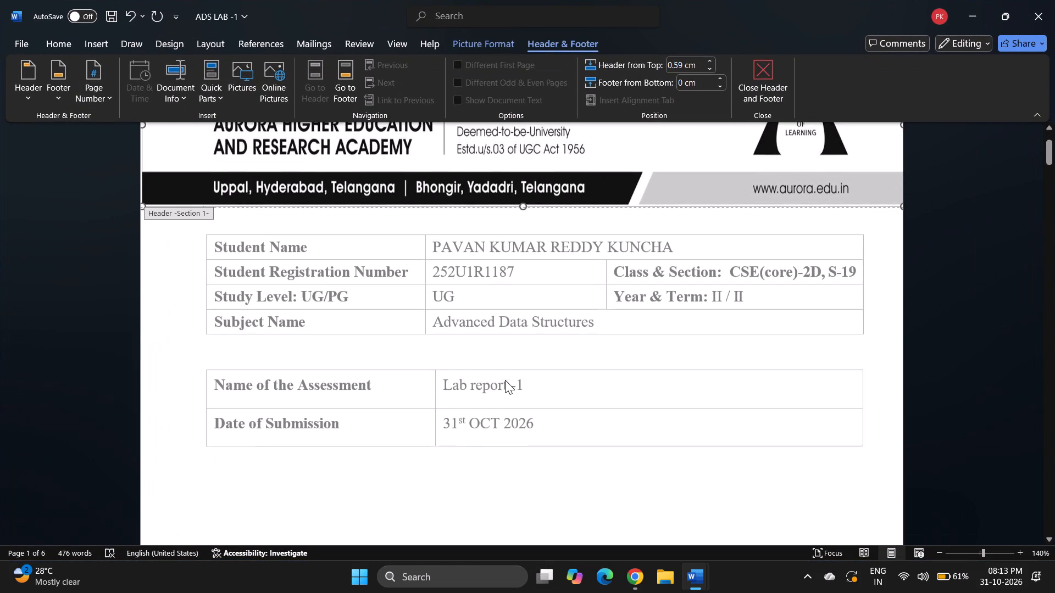
{"action": "scroll", "coordinate": [505, 380], "scroll_direction": "down", "scroll_amount": 1}
{"action": "double_click", "coordinate": [528, 473]}
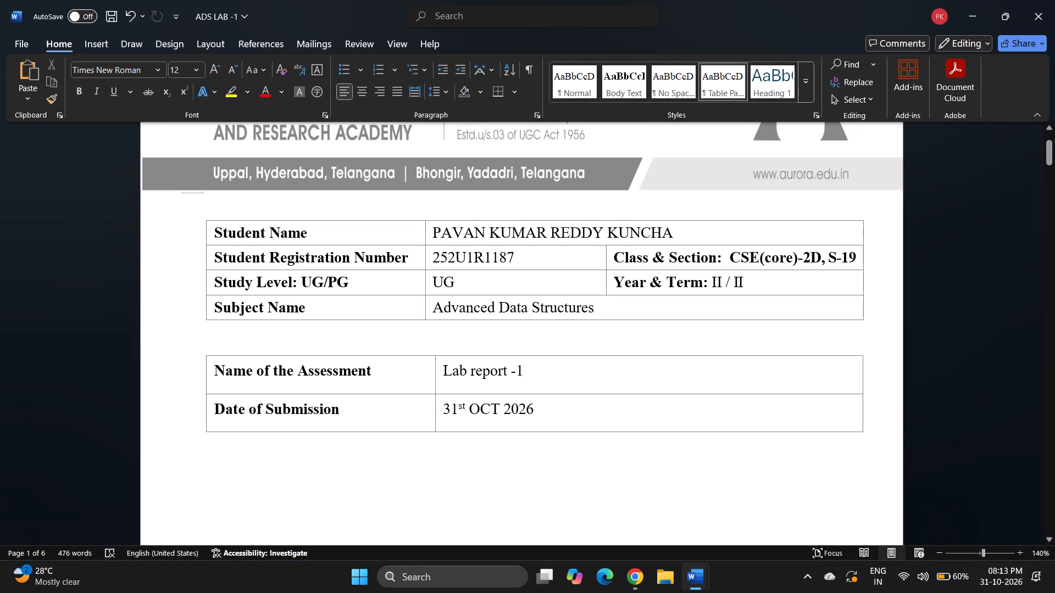
{"action": "left_click", "coordinate": [871, 430]}
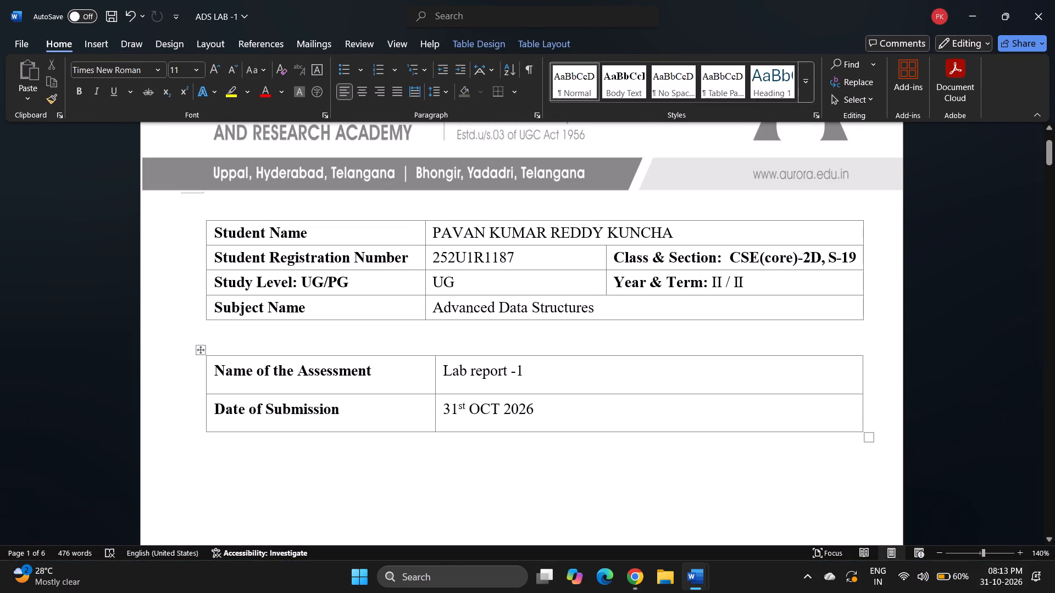
{"action": "left_click_drag", "start_coordinate": [884, 433], "coordinate": [266, 216]}
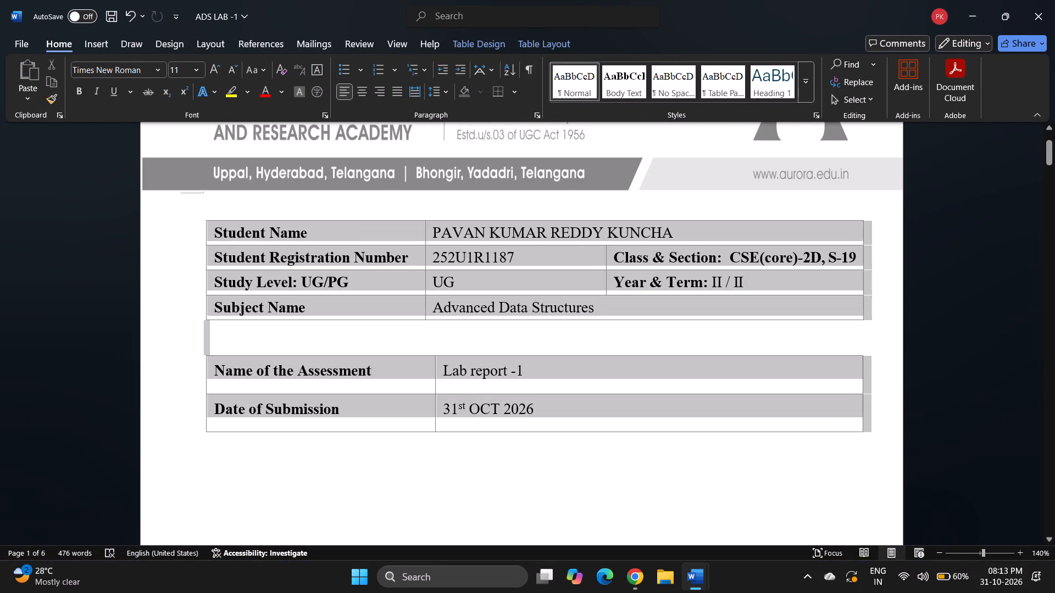
{"action": "left_click_drag", "start_coordinate": [266, 216], "coordinate": [227, 221]}
{"action": "key", "text": "ctrl+c"}
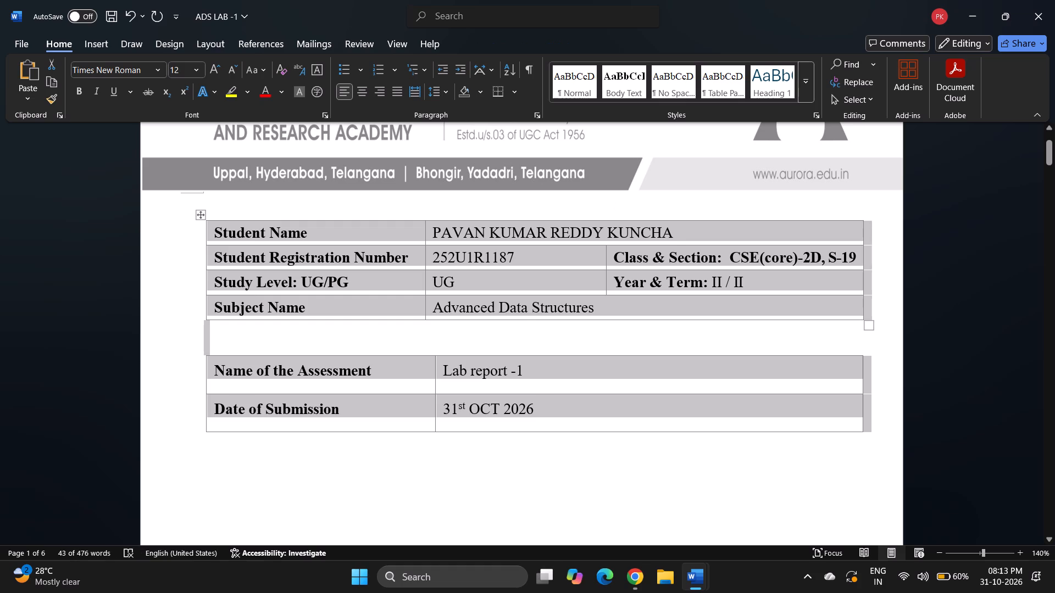
Paste the copied cover tables into Document1's body and add a blank line between the header banner and the student details table.
{"action": "left_click", "coordinate": [466, 199]}
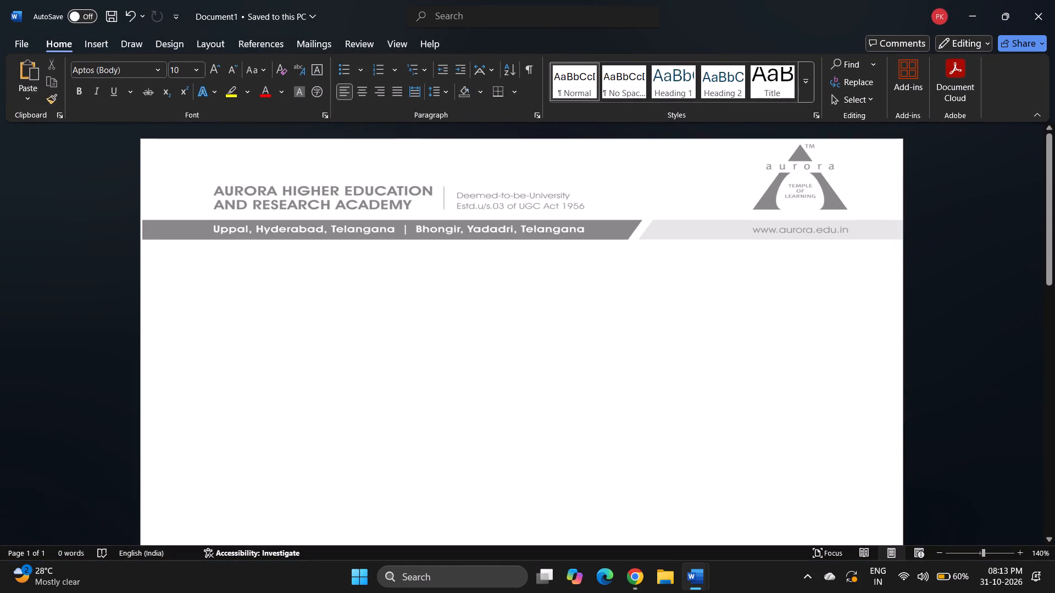
{"action": "key", "text": "ctrl+v"}
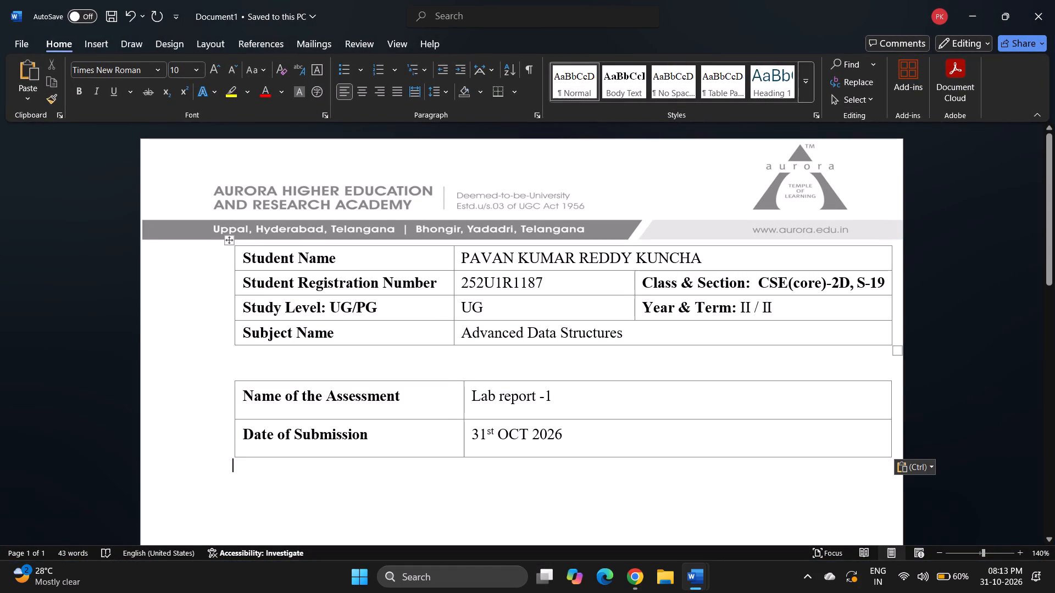
{"action": "left_click", "coordinate": [270, 238]}
{"action": "key", "text": "Return"}
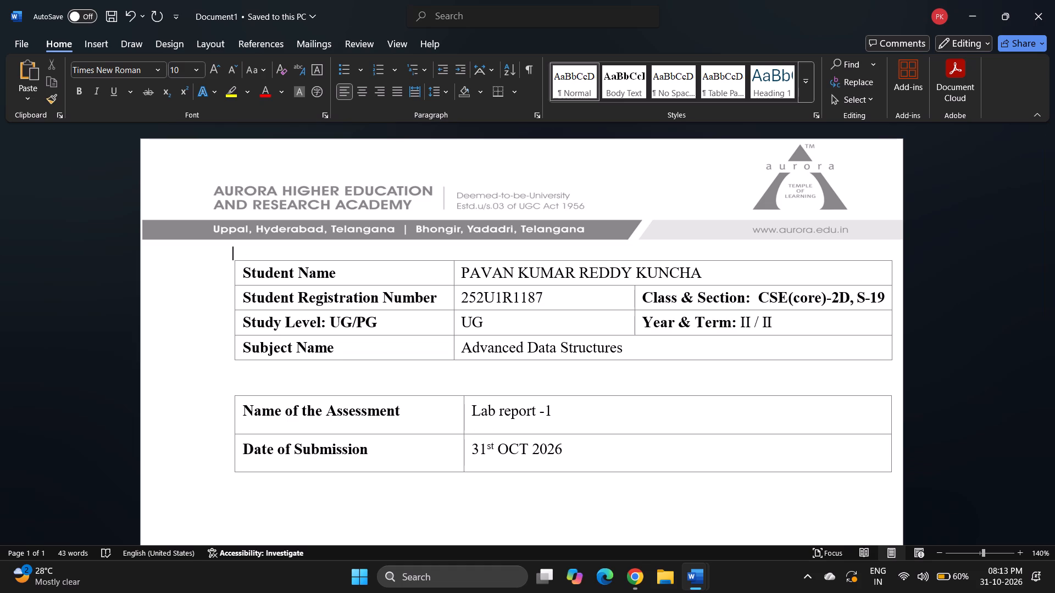
{"action": "left_click", "coordinate": [553, 383]}
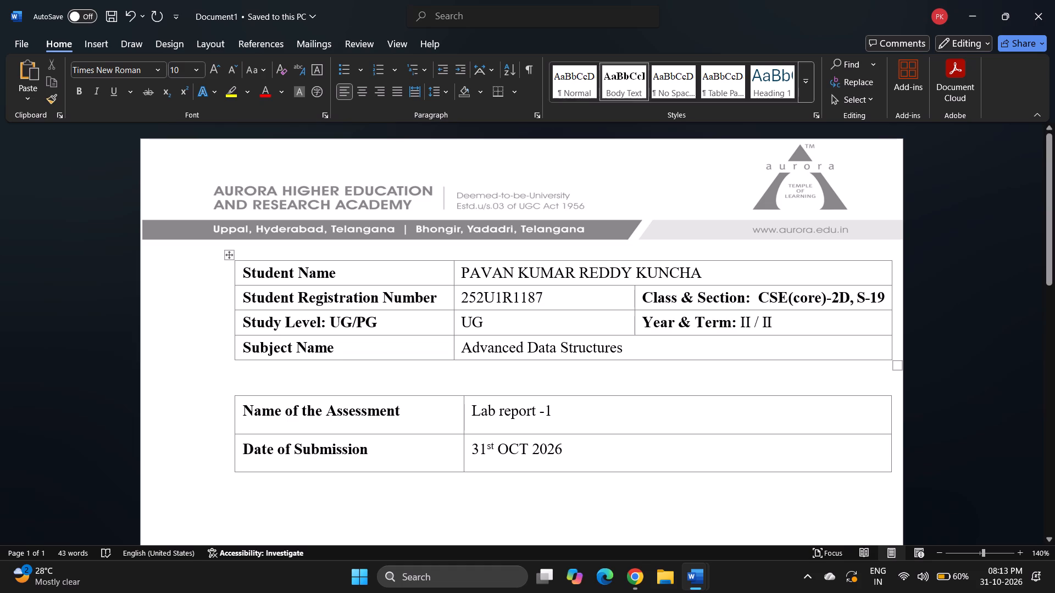
Replace the Subject Name entry in the student details table with "Backend Development".
{"action": "scroll", "coordinate": [725, 417], "scroll_direction": "down", "scroll_amount": 1}
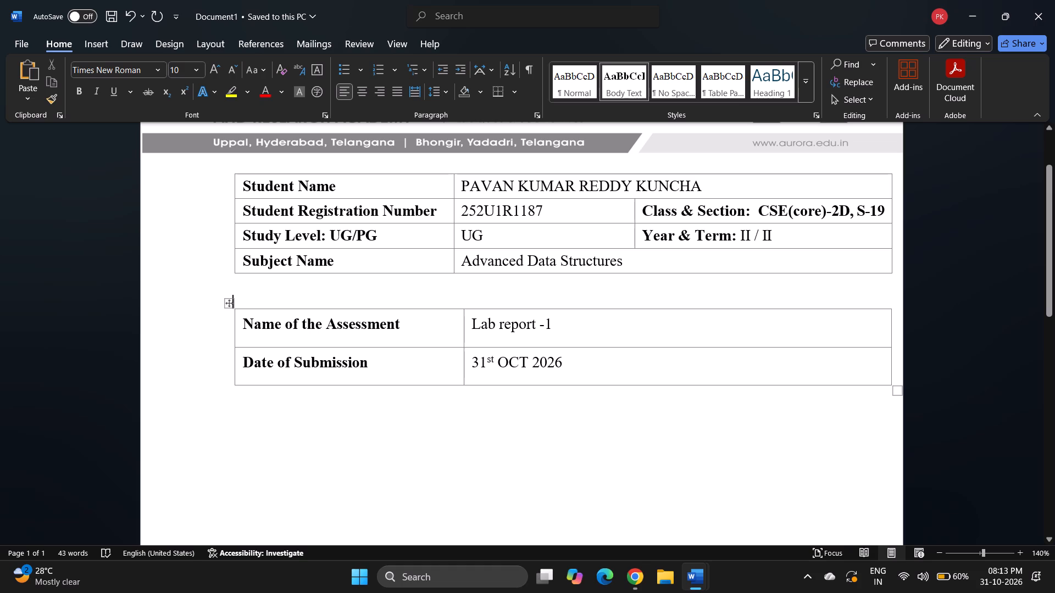
{"action": "left_click", "coordinate": [626, 264]}
{"action": "key", "text": "BackSpace"}
{"action": "key", "text": "BackSpace"}
{"action": "key", "text": "BackSpace"}
{"action": "key", "text": "BackSpace"}
{"action": "key", "text": "BackSpace"}
{"action": "key", "text": "BackSpace"}
{"action": "key", "text": "BackSpace"}
{"action": "key", "text": "BackSpace"}
{"action": "key", "text": "BackSpace"}
{"action": "key", "text": "BackSpace"}
{"action": "key", "text": "BackSpace"}
{"action": "key", "text": "BackSpace"}
{"action": "key", "text": "BackSpace"}
{"action": "key", "text": "BackSpace"}
{"action": "key", "text": "BackSpace"}
{"action": "key", "text": "BackSpace"}
{"action": "key", "text": "BackSpace"}
{"action": "key", "text": "BackSpace"}
{"action": "key", "text": "BackSpace"}
{"action": "key", "text": "BackSpace"}
{"action": "key", "text": "BackSpace"}
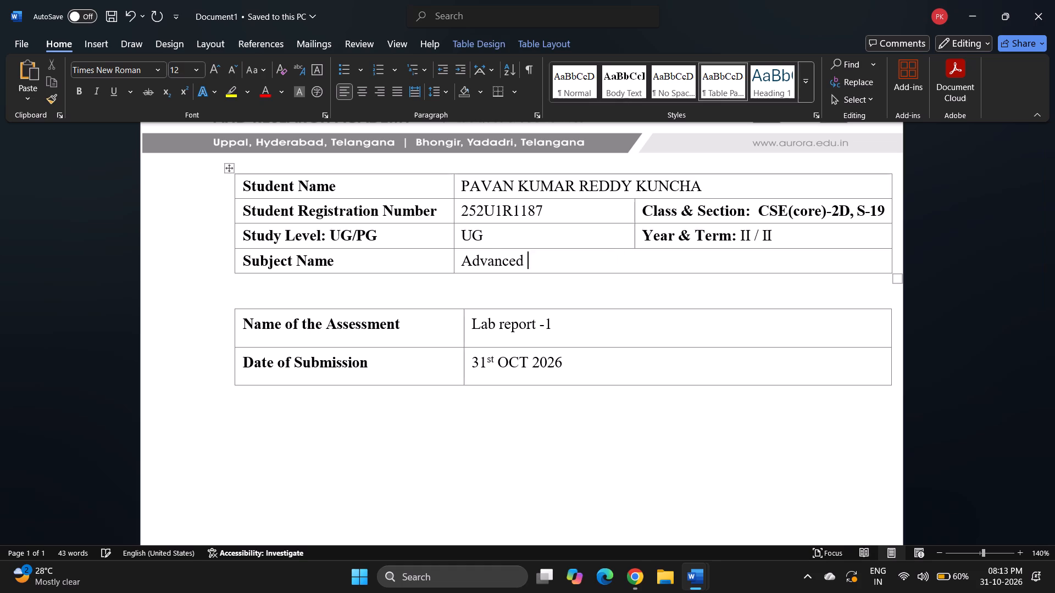
{"action": "key", "text": "BackSpace"}
{"action": "key", "text": "BackSpace"}
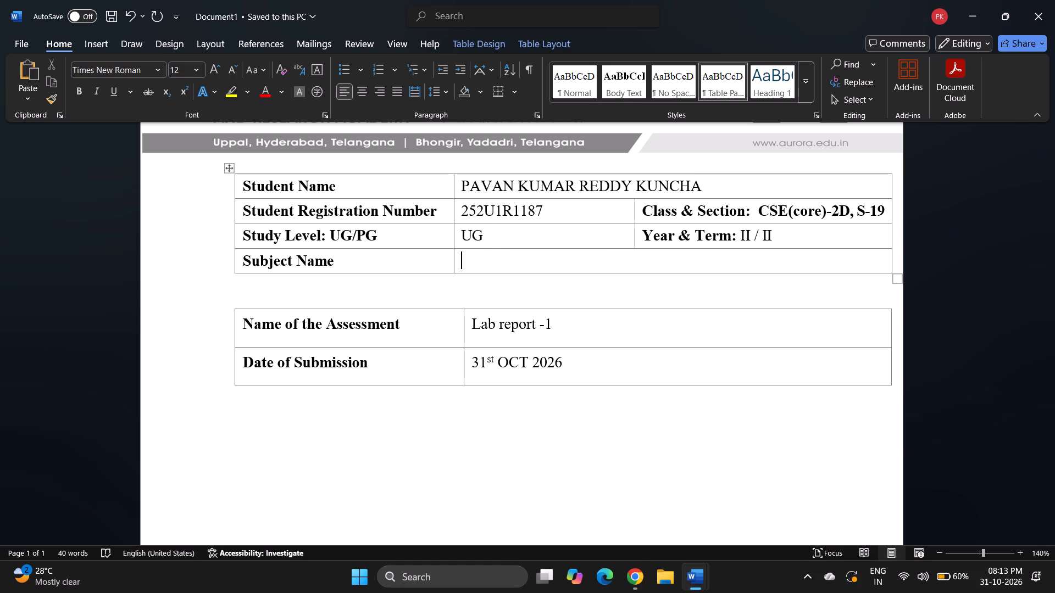
{"action": "key", "text": "b"}
{"action": "type", "text": "ackend"}
{"action": "key", "text": "space"}
{"action": "type", "text": "Developme"}
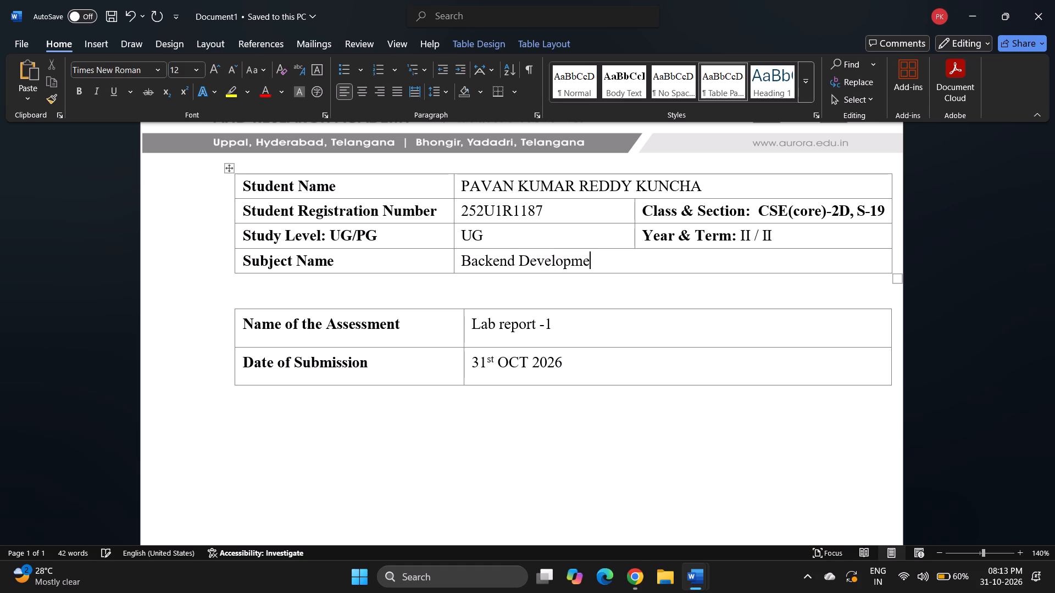
{"action": "type", "text": "nt"}
{"action": "key", "text": "space"}
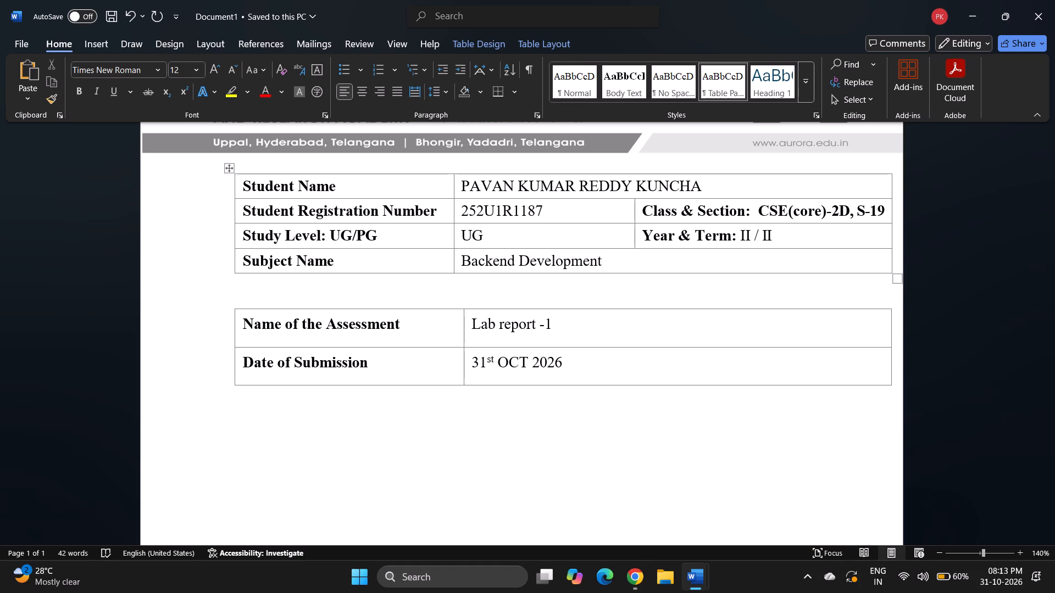
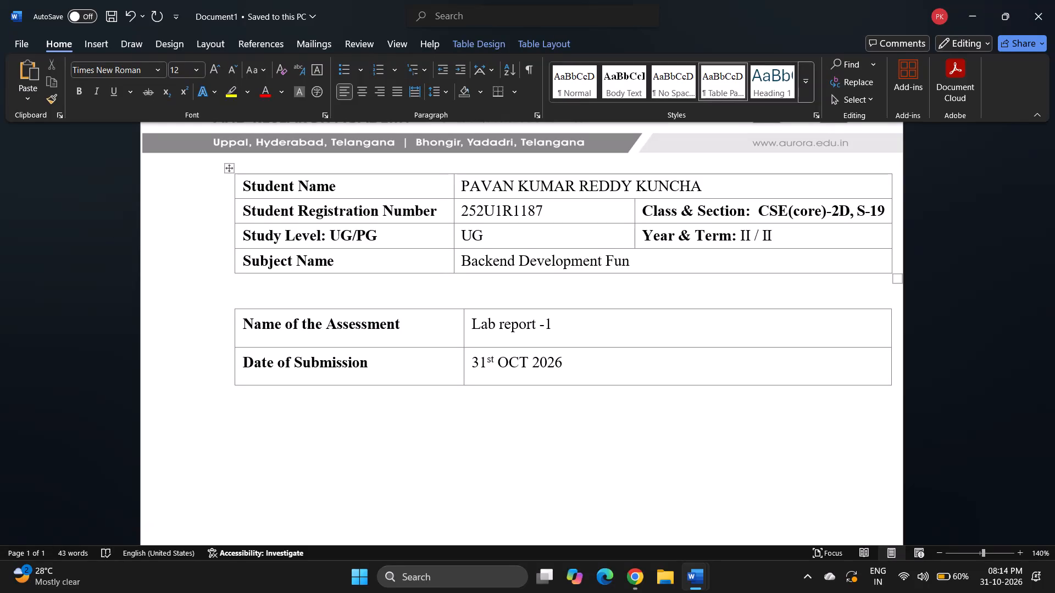
Complete the Subject Name entry in the student details table so it reads "Backend Development Fundamentals".
{"action": "type", "text": "damentals"}
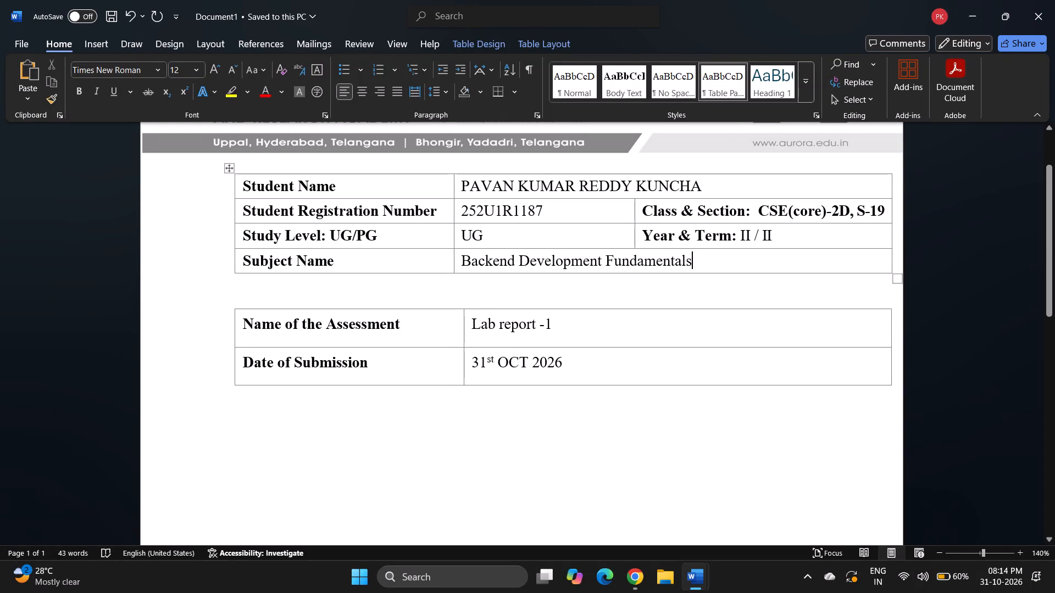
Add blank lines below the assessment table and enter the label "Github Link:" followed by two spaces.
{"action": "scroll", "coordinate": [585, 405], "scroll_direction": "down", "scroll_amount": 1}
{"action": "scroll", "coordinate": [578, 421], "scroll_direction": "up", "scroll_amount": 2}
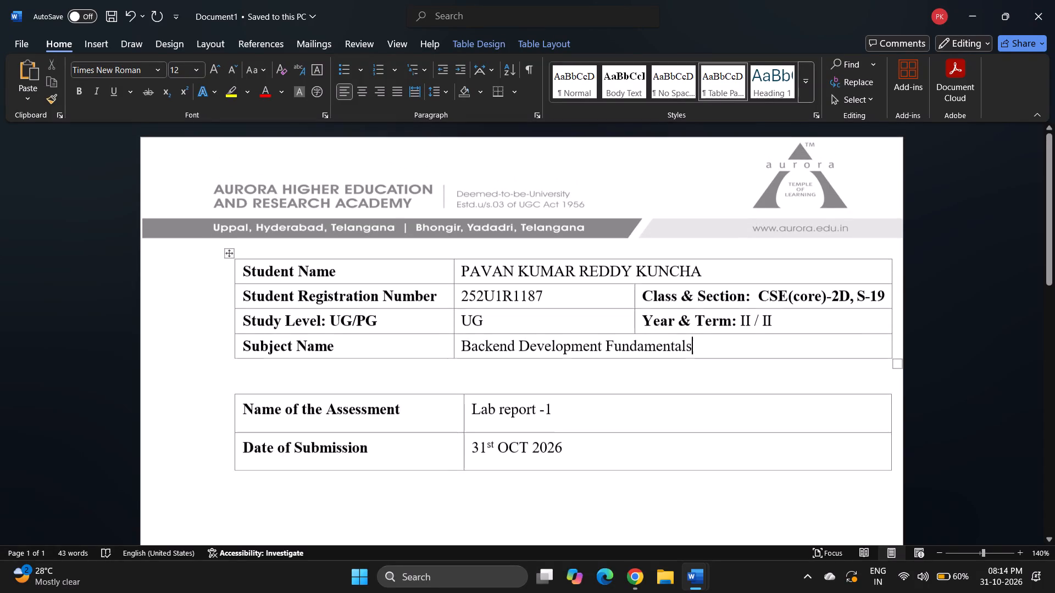
{"action": "scroll", "coordinate": [436, 464], "scroll_direction": "down", "scroll_amount": 1}
{"action": "left_click", "coordinate": [436, 464]}
{"action": "key", "text": "Return"}
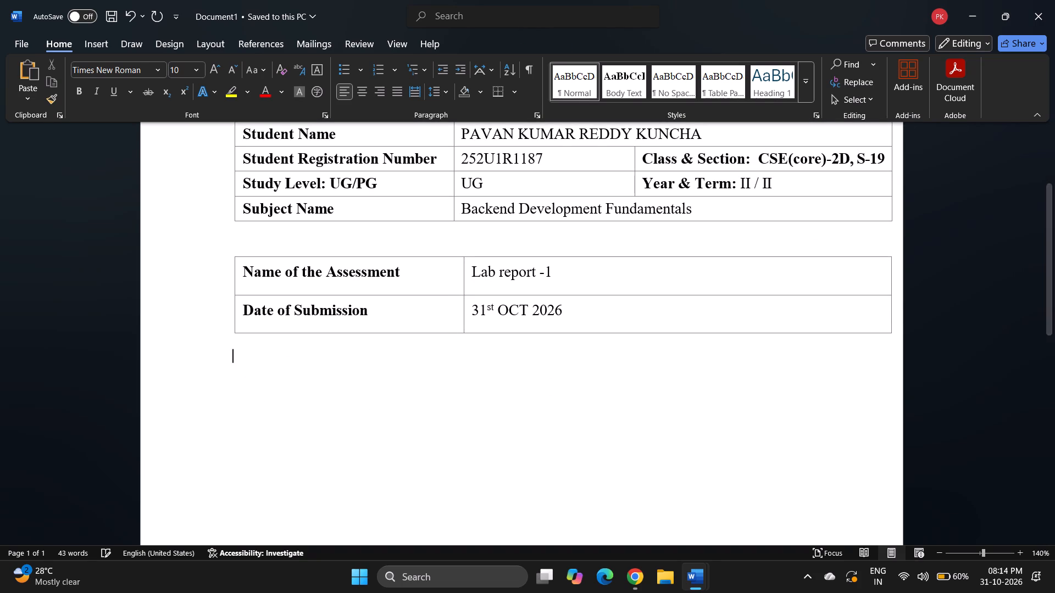
{"action": "key", "text": "Return"}
{"action": "key", "text": "Return"}
{"action": "key", "text": "Return"}
{"action": "key", "text": "g"}
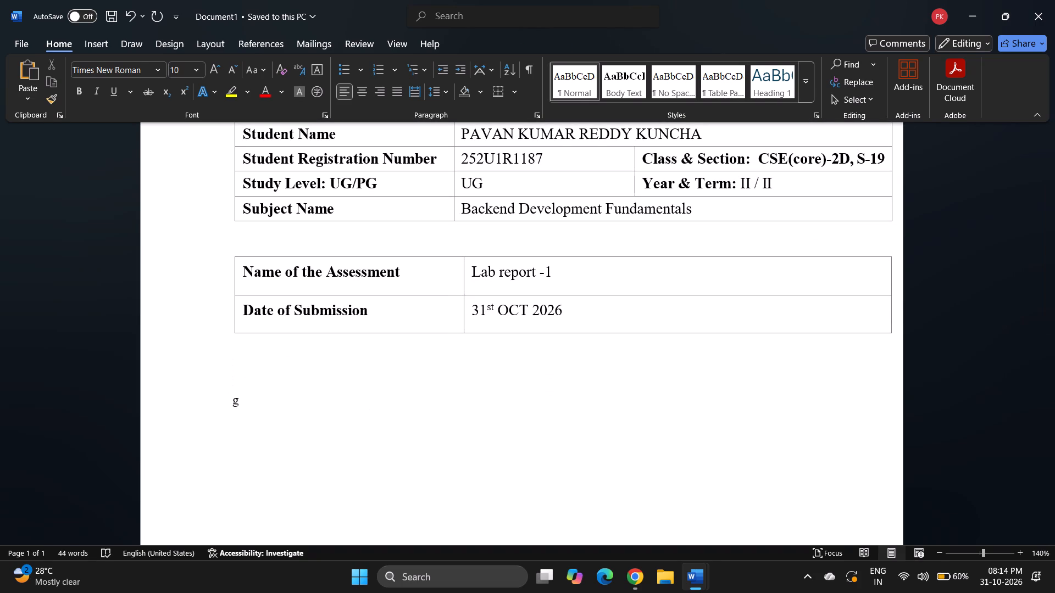
{"action": "key", "text": "BackSpace"}
{"action": "type", "text": "Gir"}
{"action": "key", "text": "BackSpace"}
{"action": "type", "text": "thub Link"}
{"action": "key", "text": "shift+colon"}
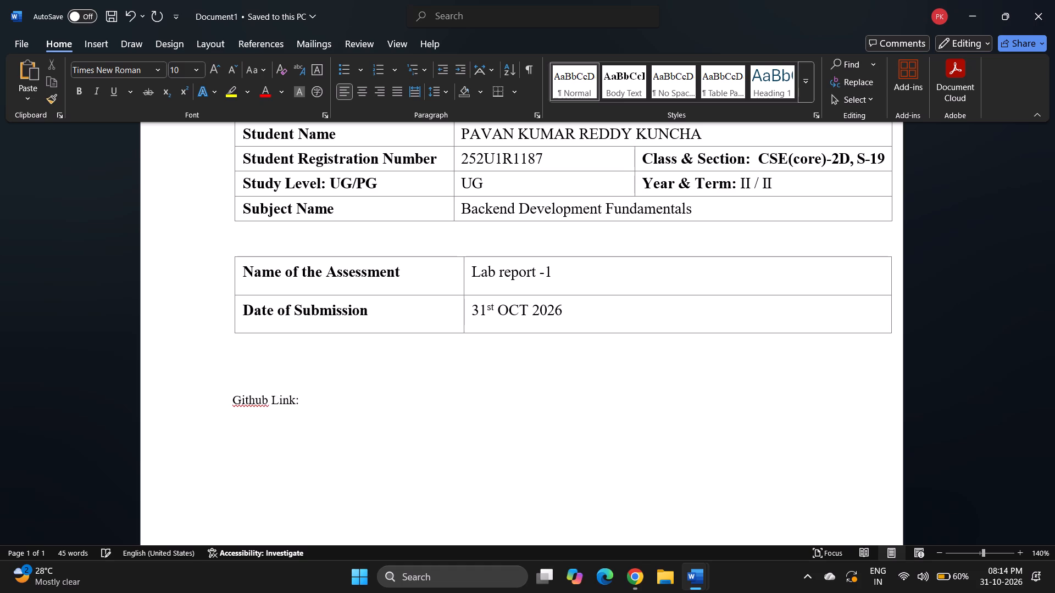
{"action": "key", "text": "space"}
{"action": "key", "text": "space"}
Switch to Chrome, decline reloading the code playground, open a new tab, and close the ADS Lab Answers and code playground tabs.
{"action": "left_click", "coordinate": [436, 464]}
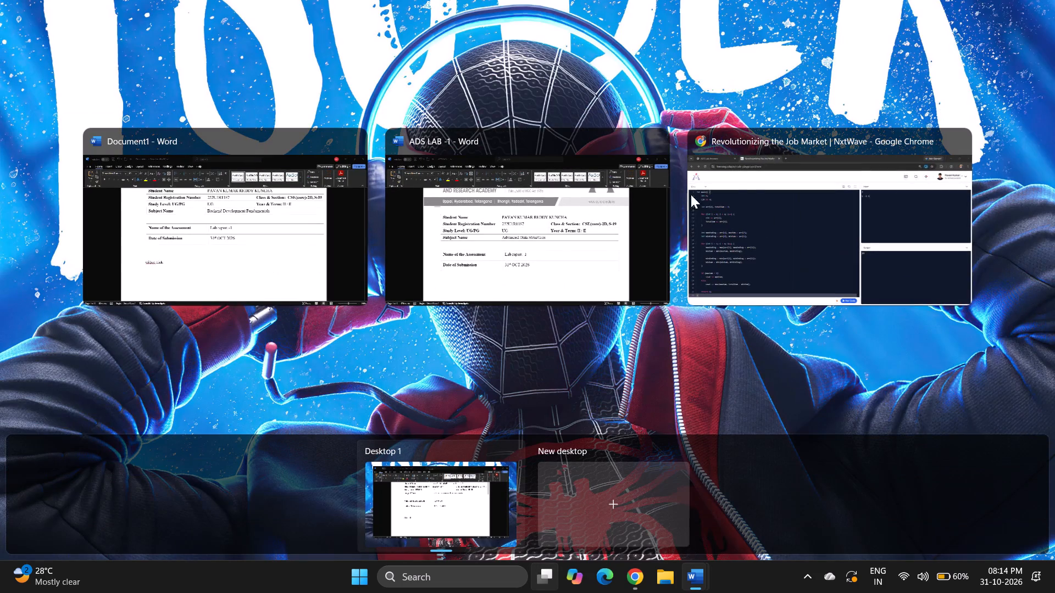
{"action": "left_click", "coordinate": [851, 183]}
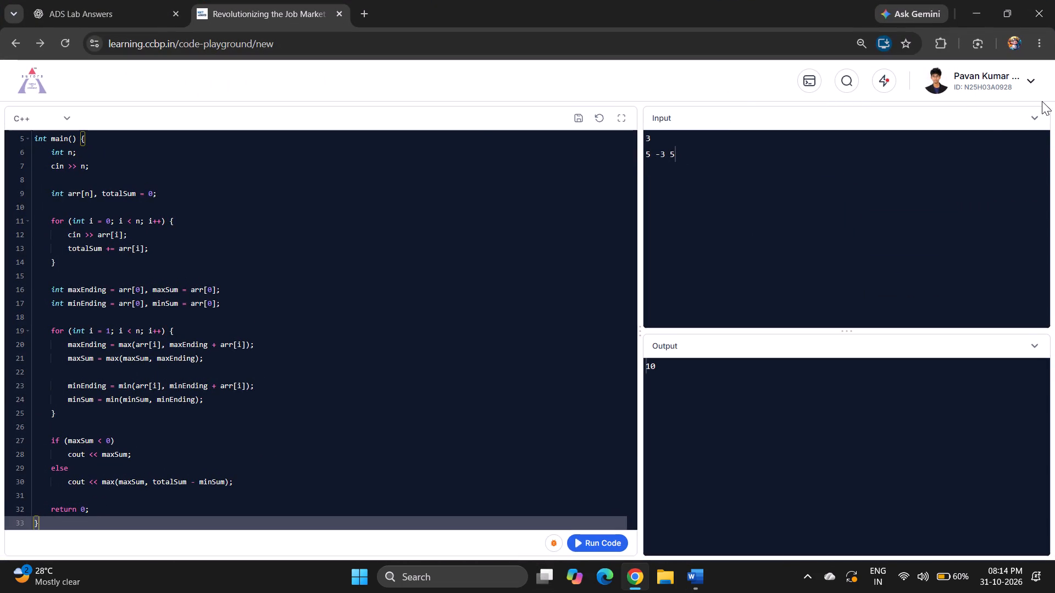
{"action": "left_click_drag", "start_coordinate": [353, 13], "coordinate": [366, 15]}
{"action": "left_click", "coordinate": [366, 15]}
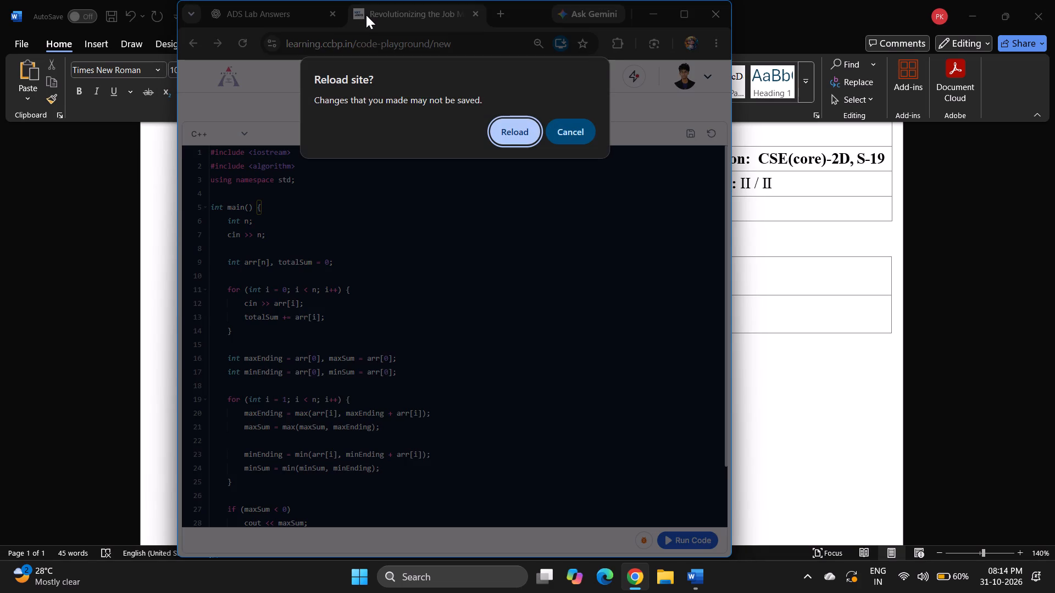
{"action": "left_click", "coordinate": [570, 139]}
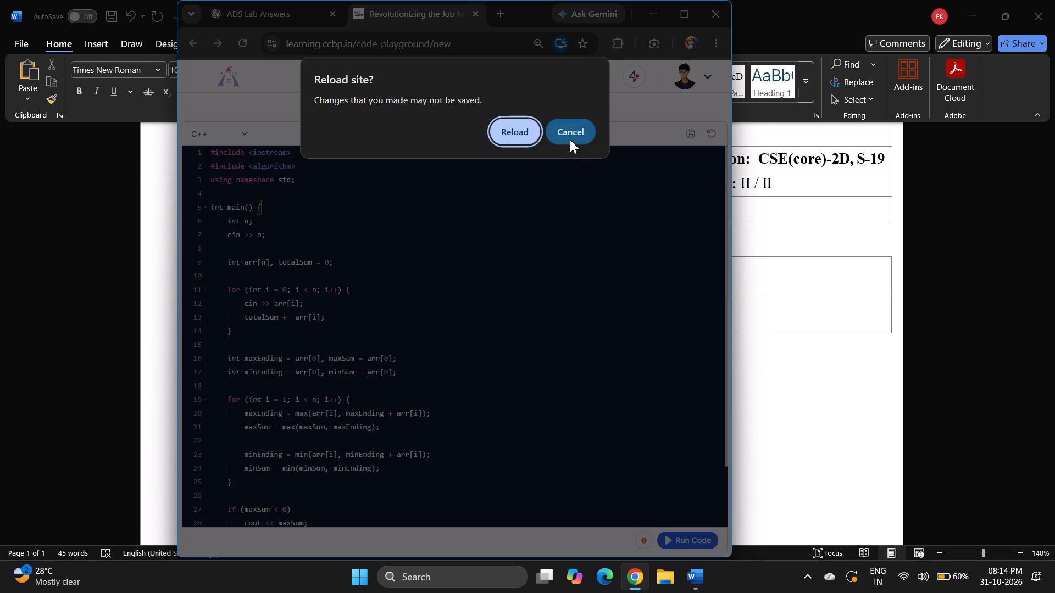
{"action": "left_click", "coordinate": [677, 15]}
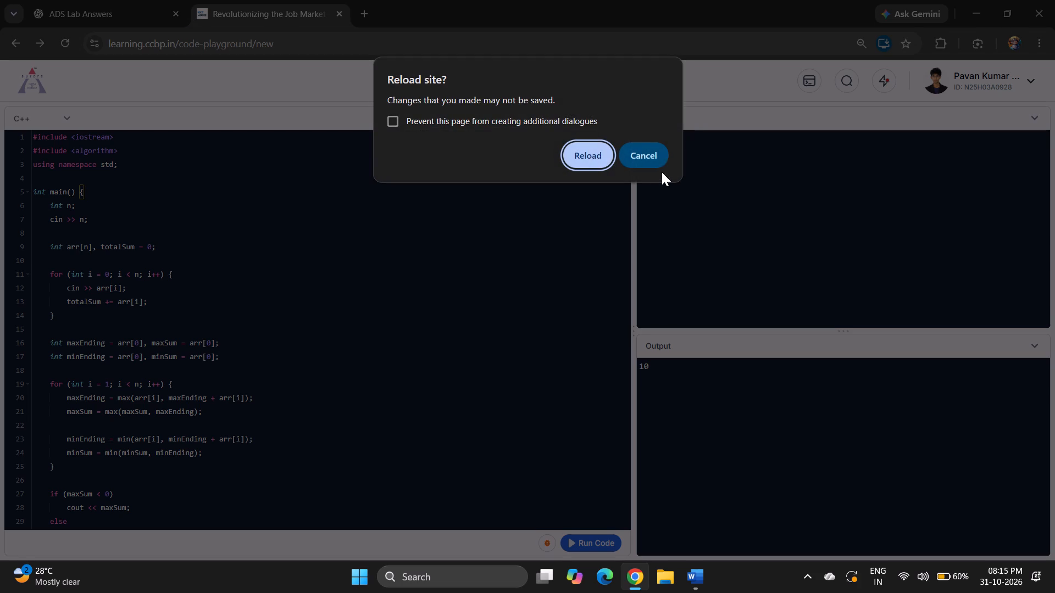
{"action": "left_click", "coordinate": [647, 151]}
{"action": "left_click", "coordinate": [175, 13]}
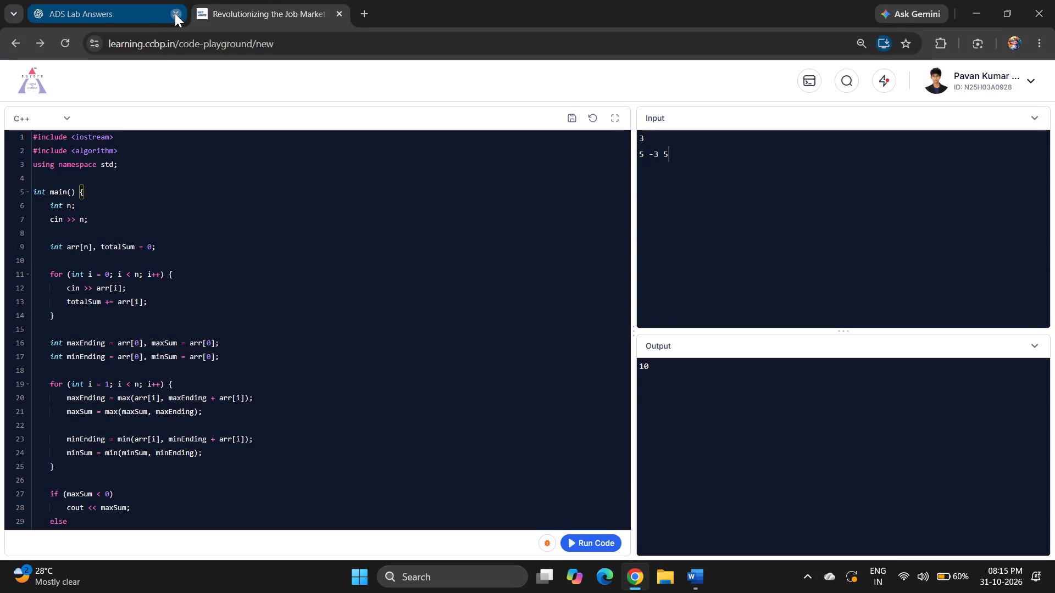
{"action": "left_click", "coordinate": [205, 9]}
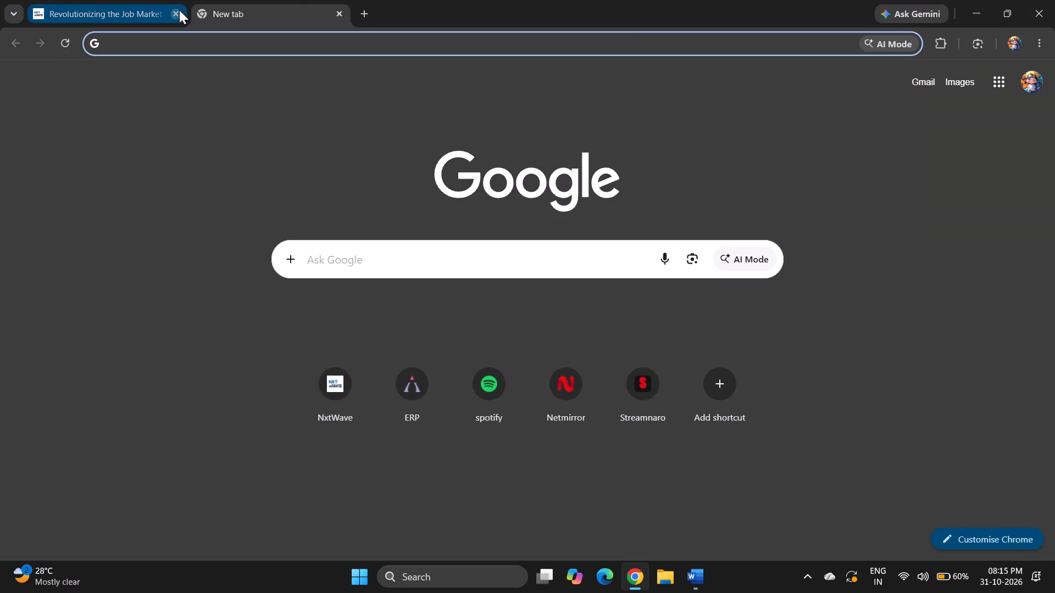
{"action": "left_click", "coordinate": [179, 10]}
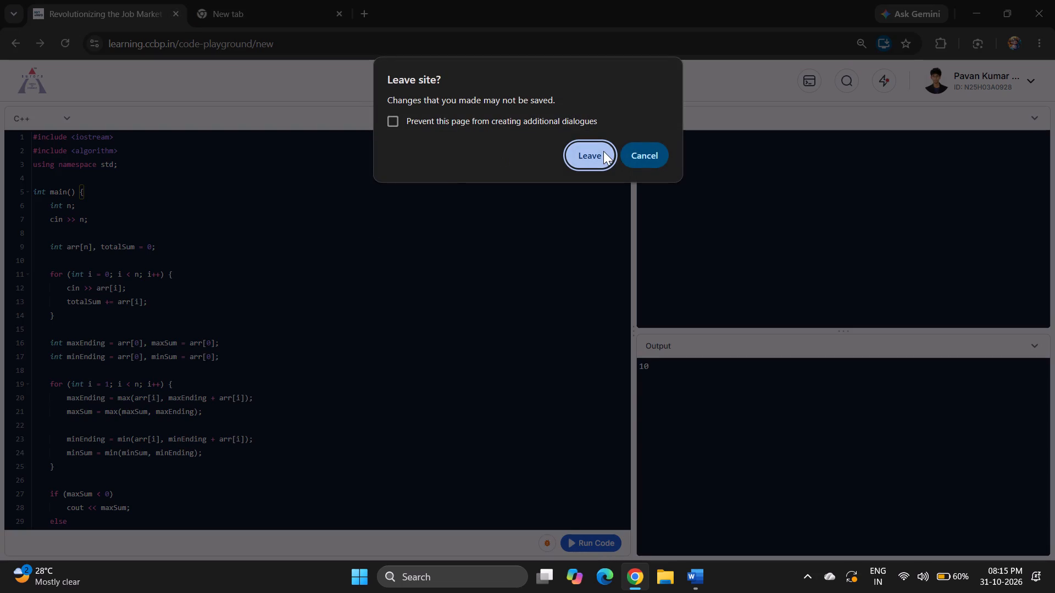
{"action": "left_click", "coordinate": [603, 151]}
Search Google for github, go to the GitHub site, and open the Backend Development Fundamentals repository.
{"action": "left_click", "coordinate": [431, 274]}
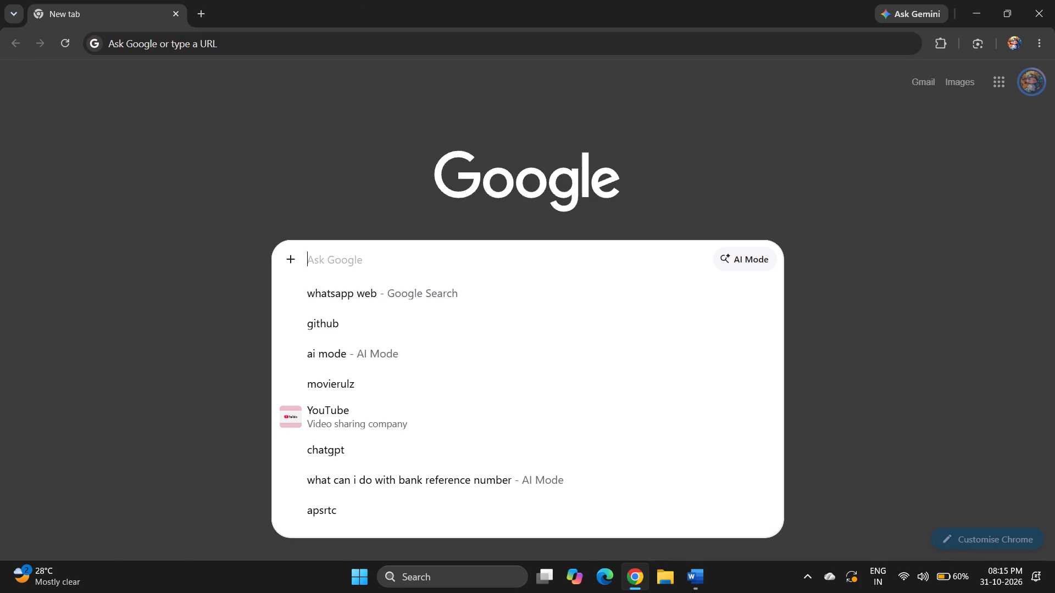
{"action": "left_click", "coordinate": [394, 321]}
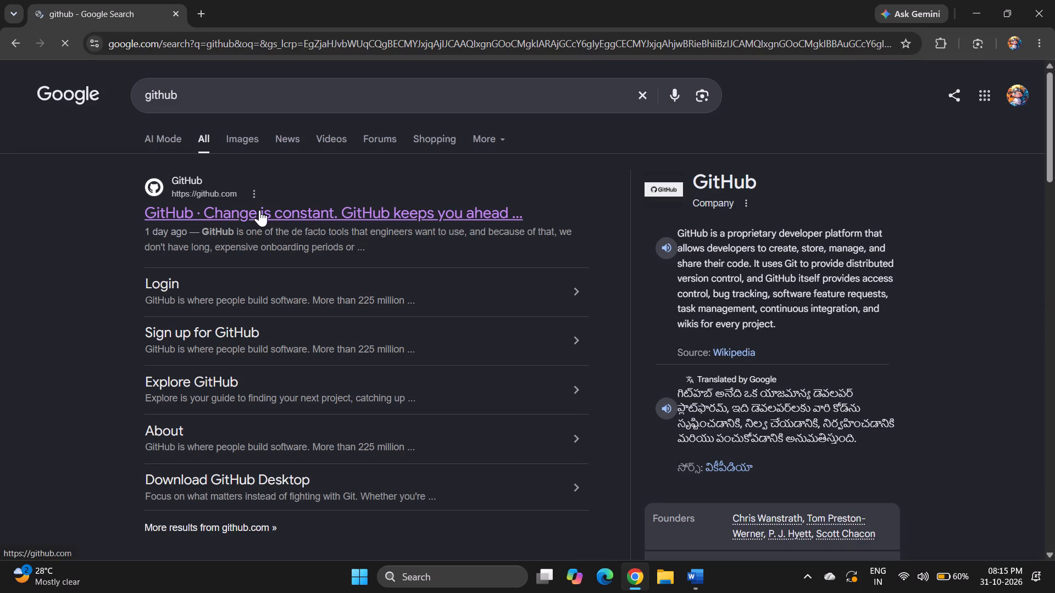
{"action": "left_click", "coordinate": [259, 210]}
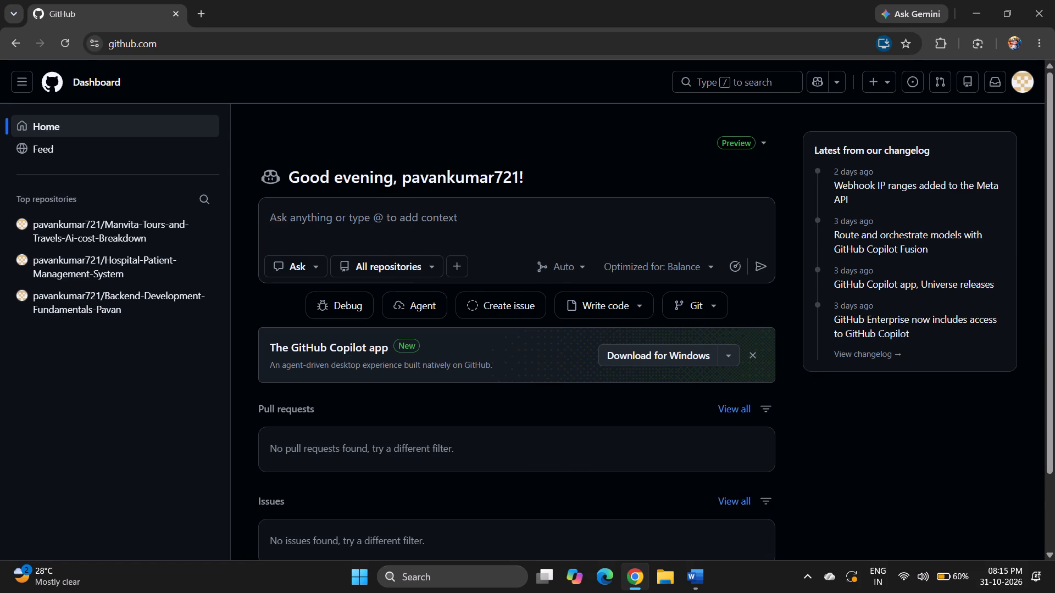
{"action": "scroll", "coordinate": [413, 349], "scroll_direction": "up", "scroll_amount": 1}
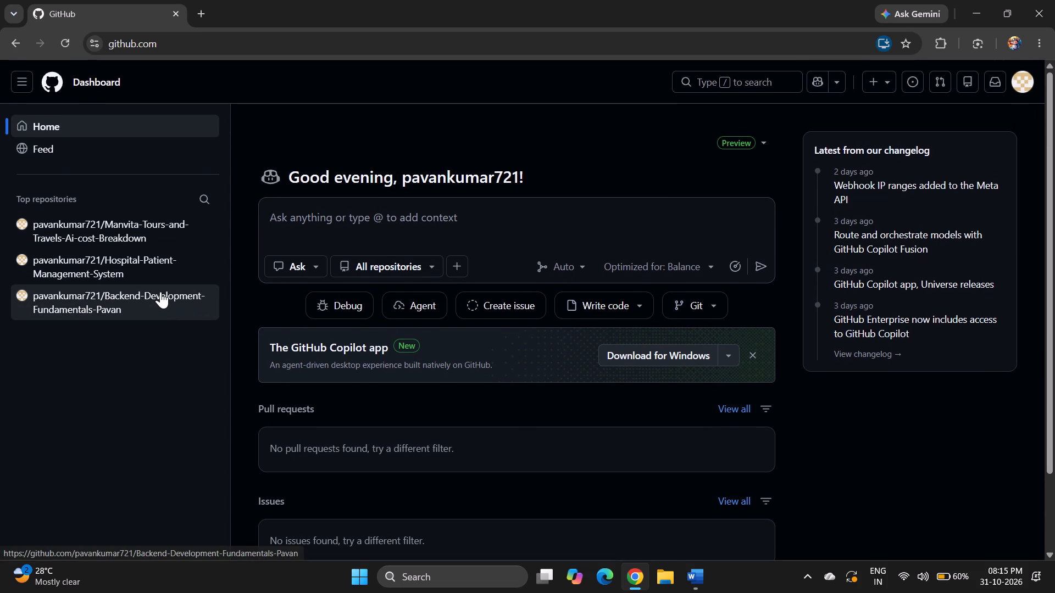
{"action": "left_click", "coordinate": [160, 292]}
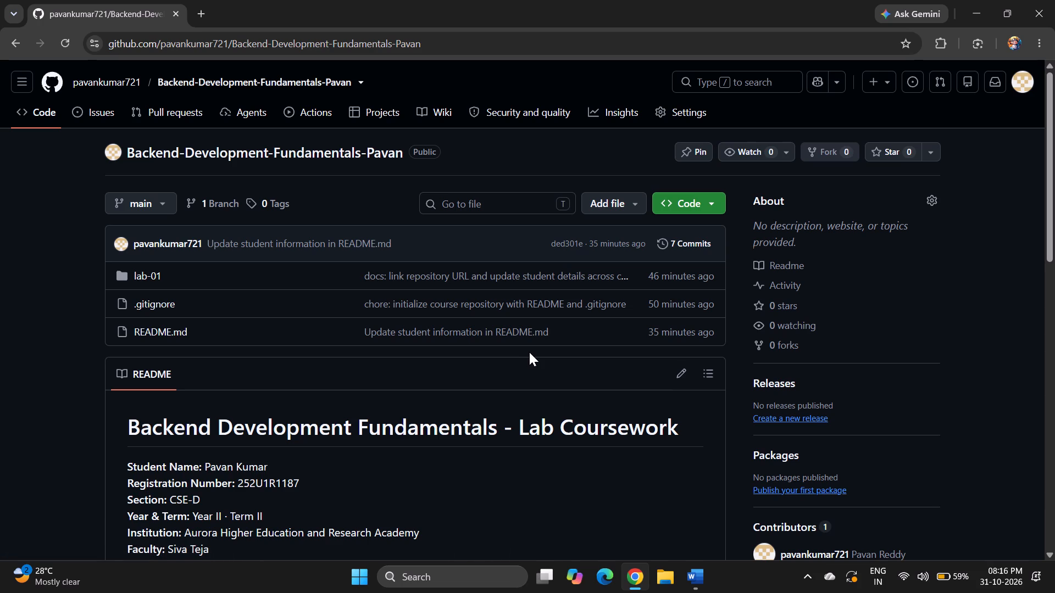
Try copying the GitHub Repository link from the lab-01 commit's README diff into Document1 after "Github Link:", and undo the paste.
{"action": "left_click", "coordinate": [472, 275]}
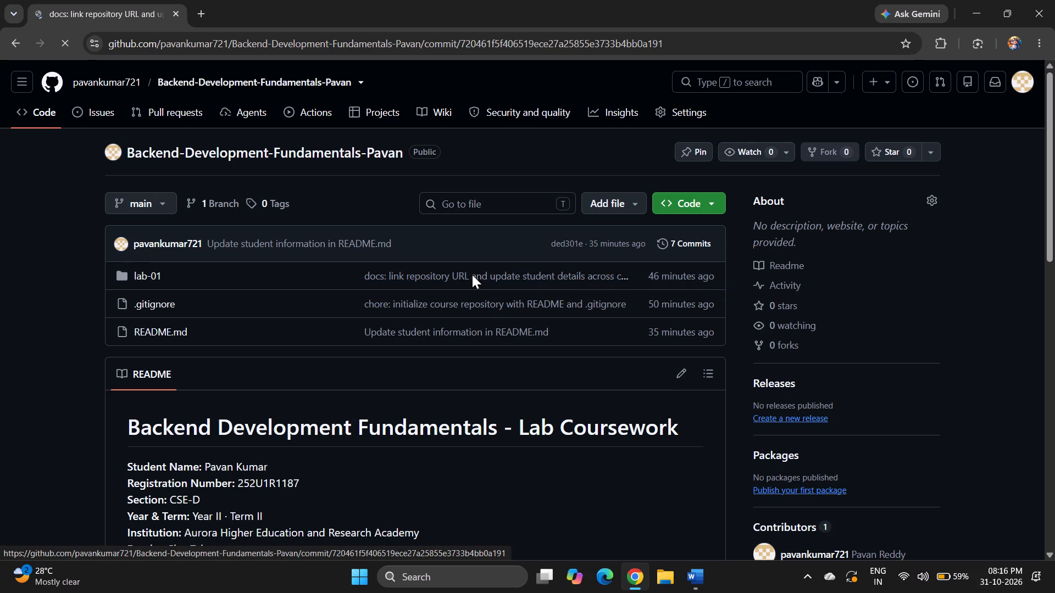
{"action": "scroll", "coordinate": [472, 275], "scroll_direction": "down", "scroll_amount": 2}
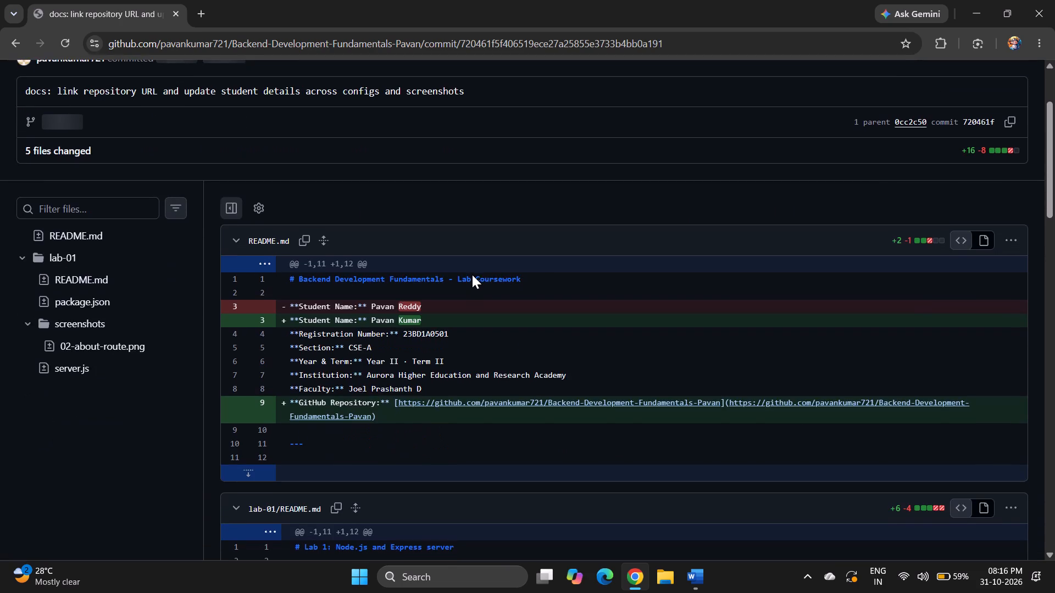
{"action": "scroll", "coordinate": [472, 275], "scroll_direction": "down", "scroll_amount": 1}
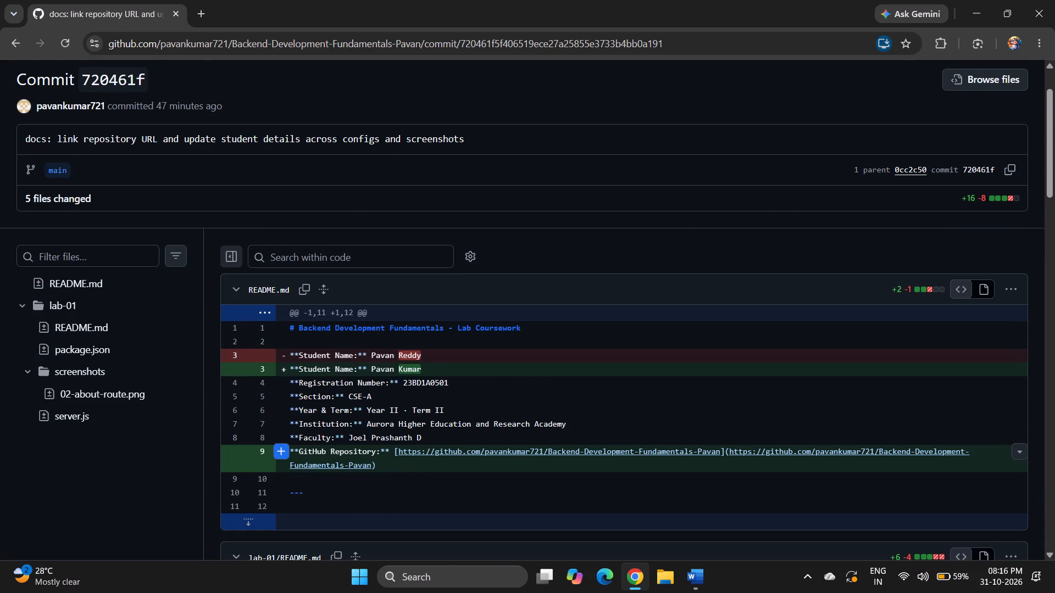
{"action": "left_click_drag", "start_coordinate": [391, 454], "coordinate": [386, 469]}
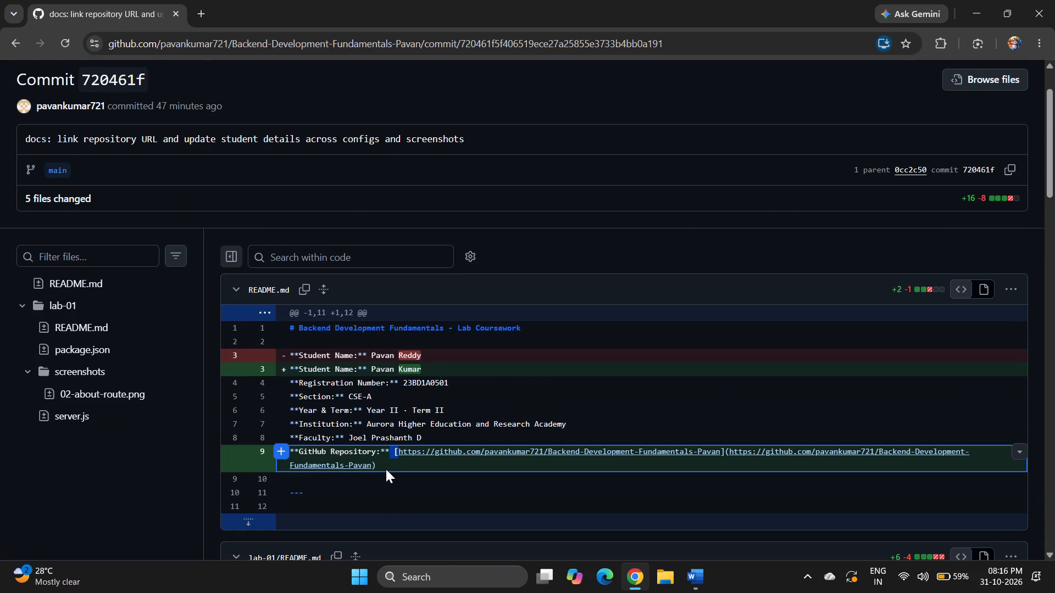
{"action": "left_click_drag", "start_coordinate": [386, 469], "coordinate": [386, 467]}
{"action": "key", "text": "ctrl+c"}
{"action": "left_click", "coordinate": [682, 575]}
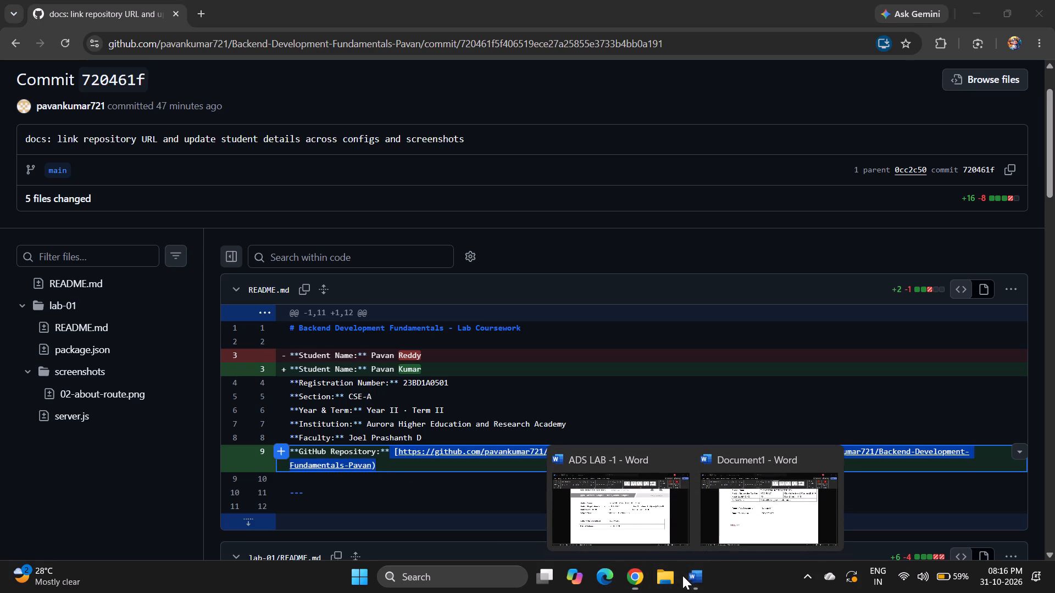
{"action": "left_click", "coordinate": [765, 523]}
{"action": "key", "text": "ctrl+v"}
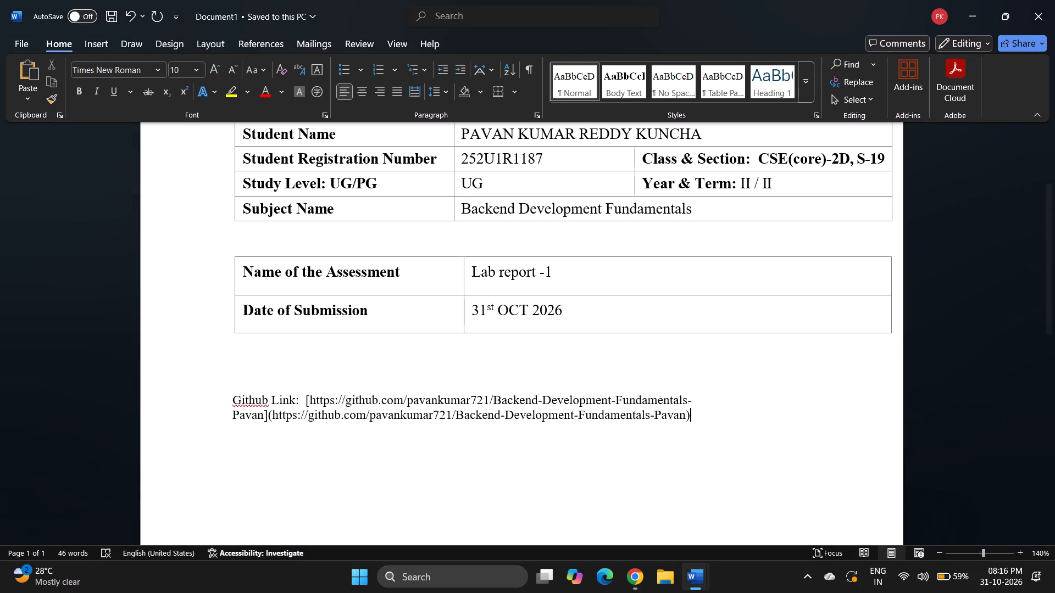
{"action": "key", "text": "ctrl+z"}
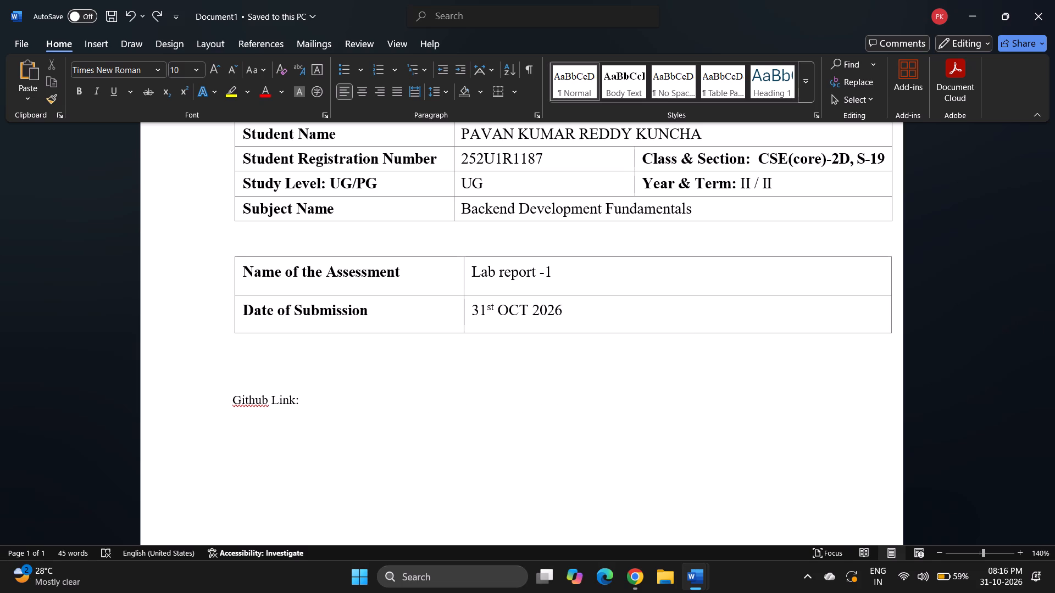
Return to the repository's main page in Chrome, copy the GitHub Repository URL from its README, and paste it after "Github Link:" in Document1.
{"action": "left_click", "coordinate": [573, 213]}
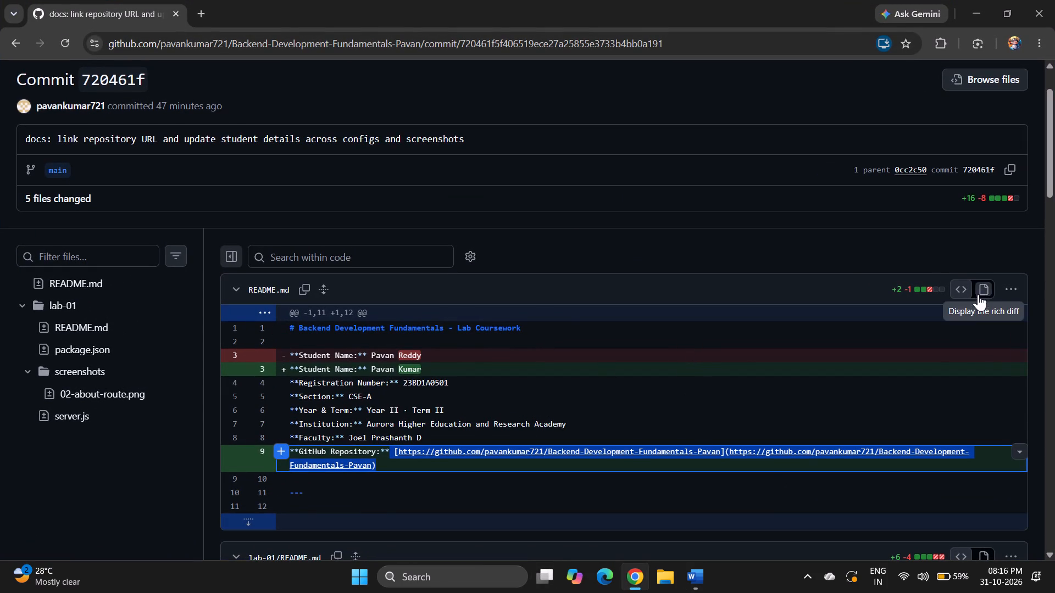
{"action": "left_click", "coordinate": [865, 326]}
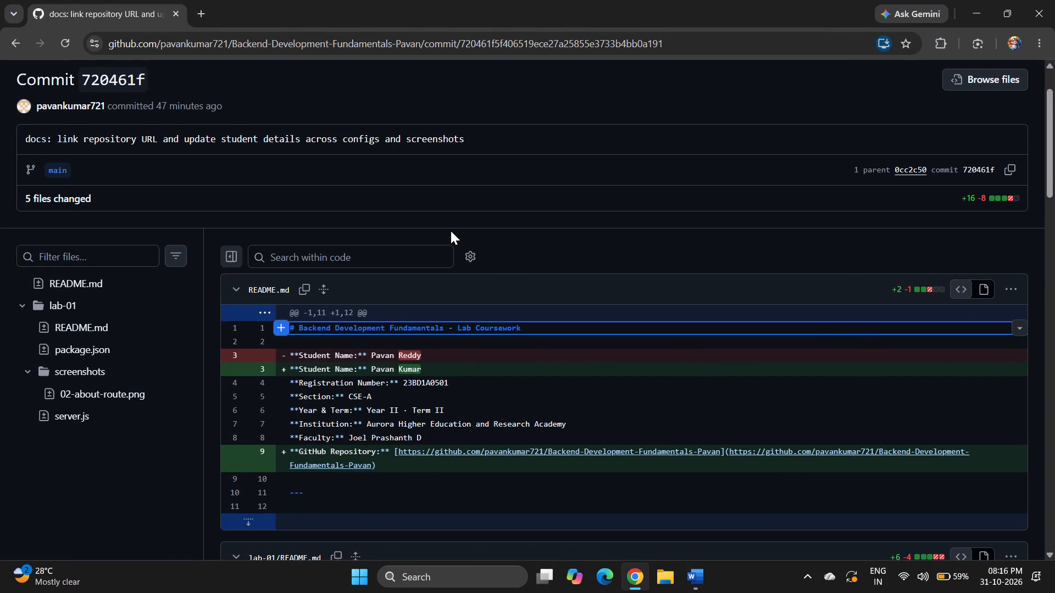
{"action": "left_click", "coordinate": [5, 46]}
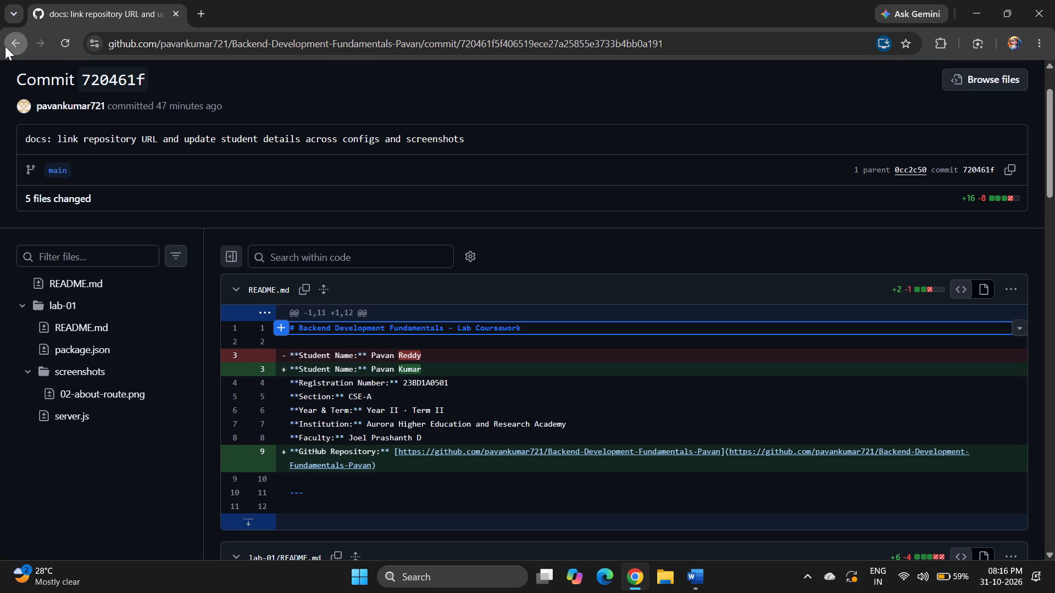
{"action": "scroll", "coordinate": [230, 345], "scroll_direction": "down", "scroll_amount": 2}
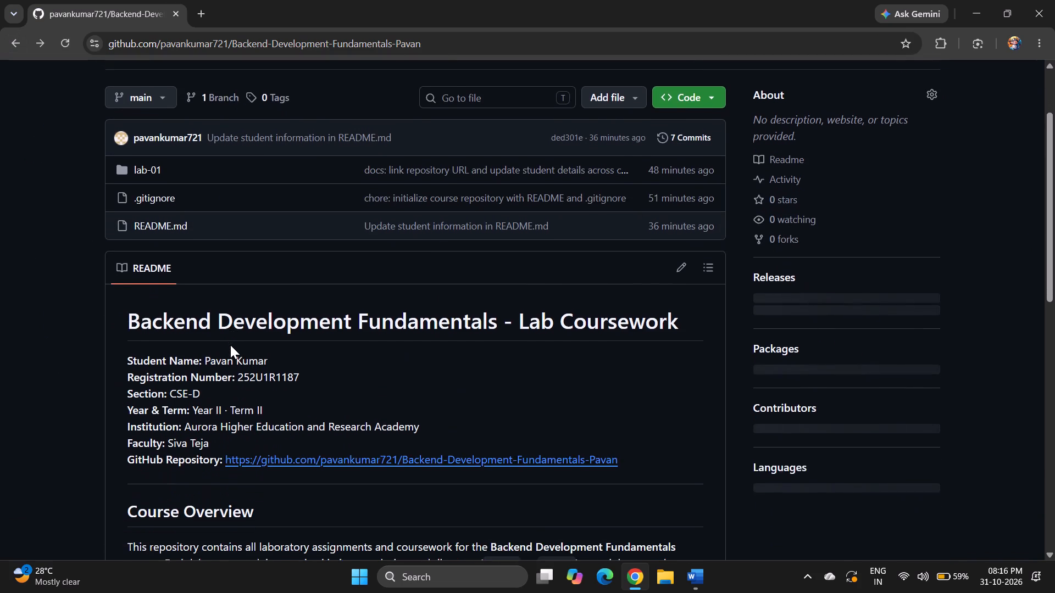
{"action": "scroll", "coordinate": [230, 345], "scroll_direction": "down", "scroll_amount": 1}
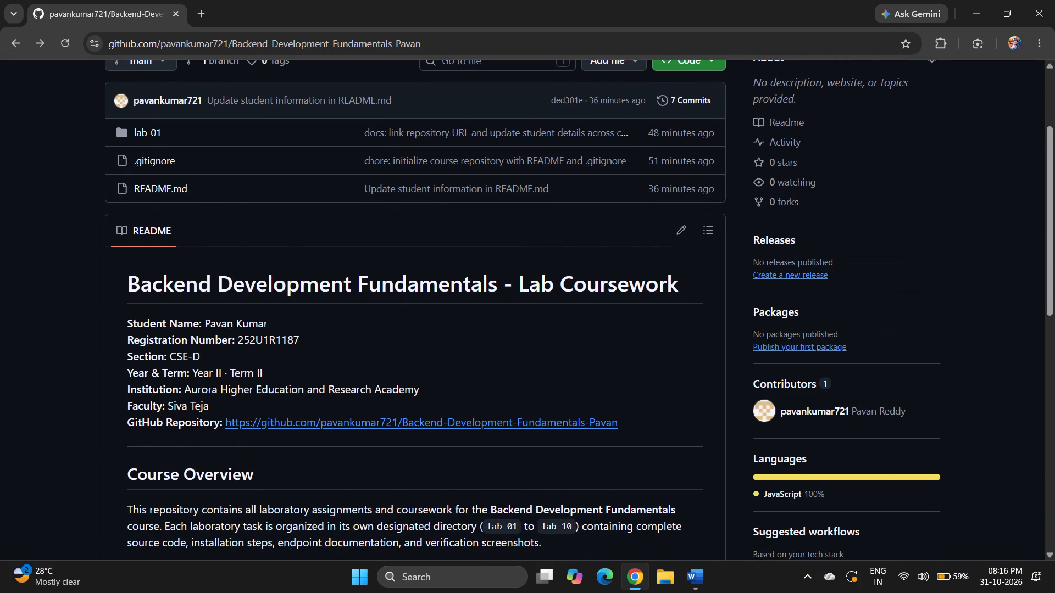
{"action": "left_click_drag", "start_coordinate": [224, 425], "coordinate": [634, 423]}
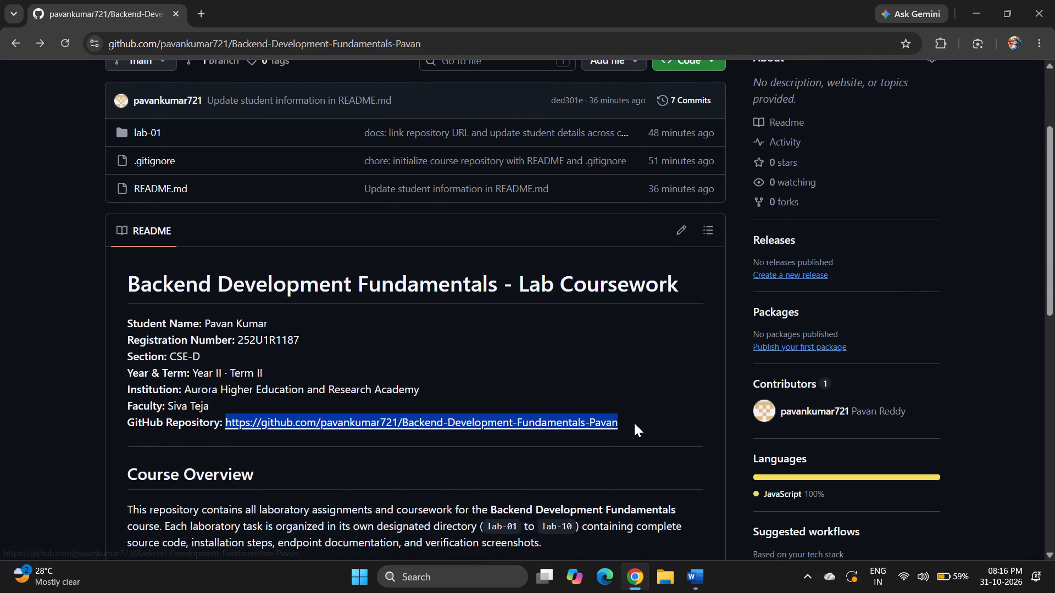
{"action": "key", "text": "ctrl+c"}
{"action": "left_click", "coordinate": [701, 583]}
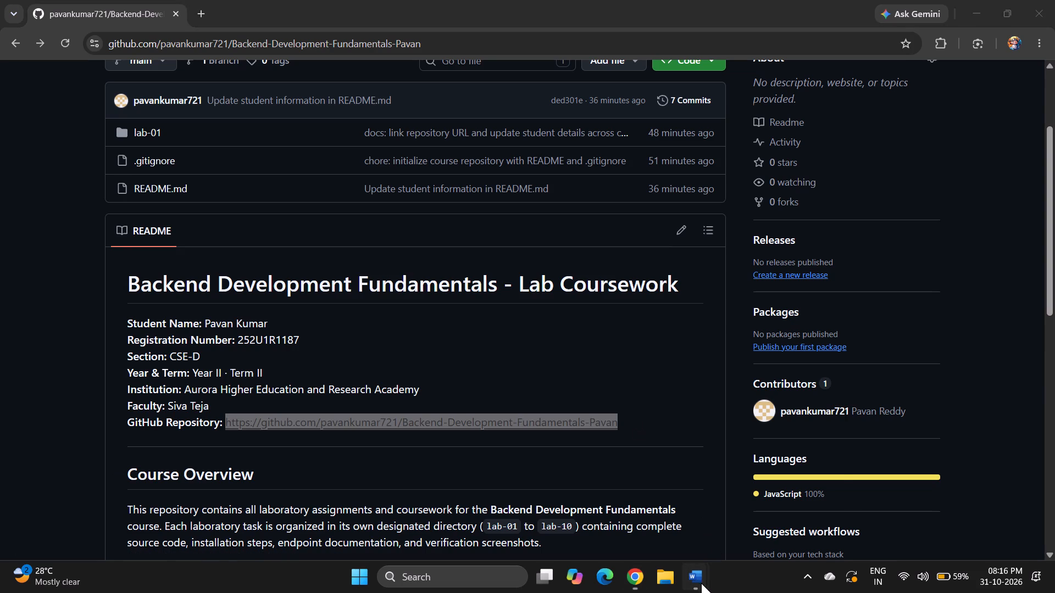
{"action": "left_click", "coordinate": [784, 514]}
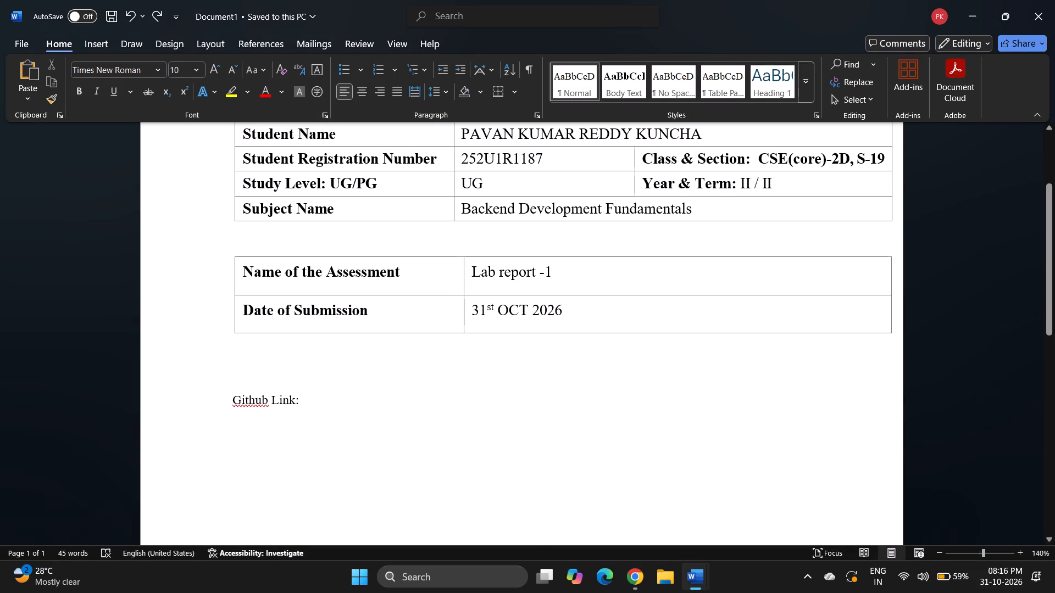
{"action": "key", "text": "ctrl+v"}
{"action": "key", "text": "space"}
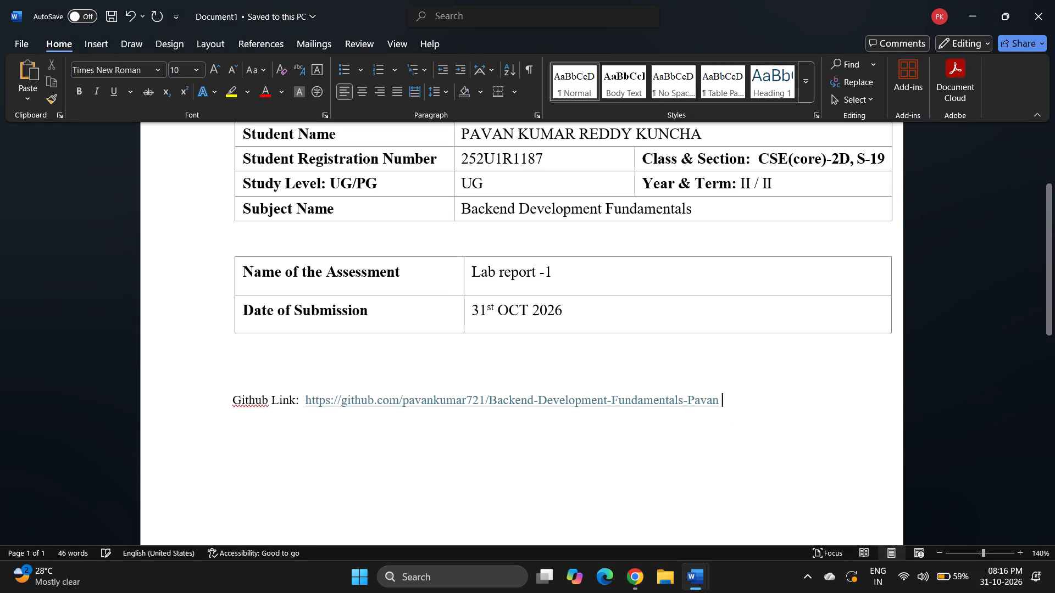
Start a new line after the GitHub link in Document1 and follow the link to the repository in Chrome.
{"action": "key", "text": "Return"}
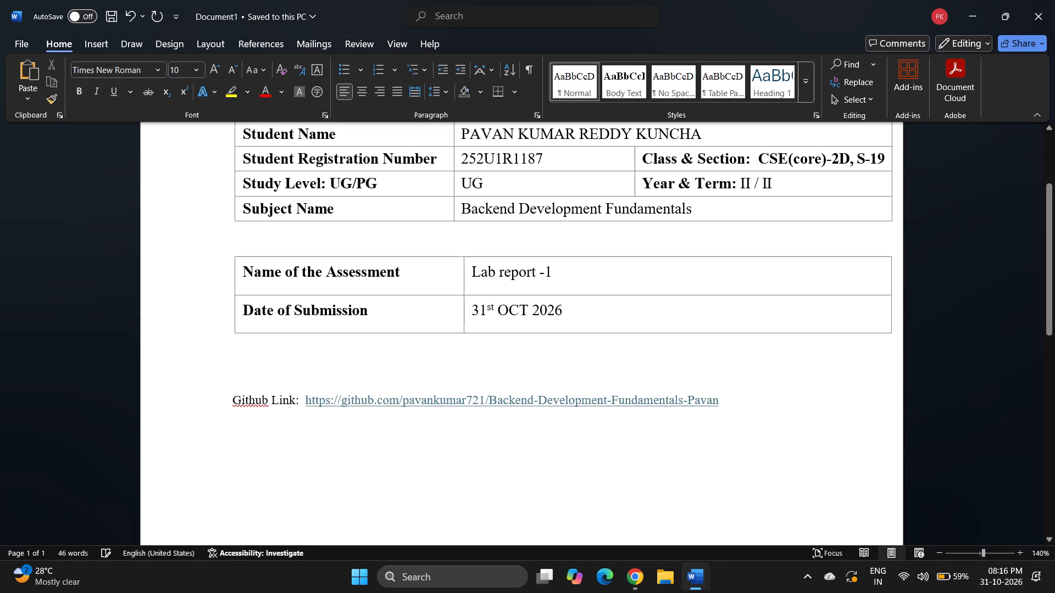
{"action": "left_click", "coordinate": [615, 403], "text": "ctrl"}
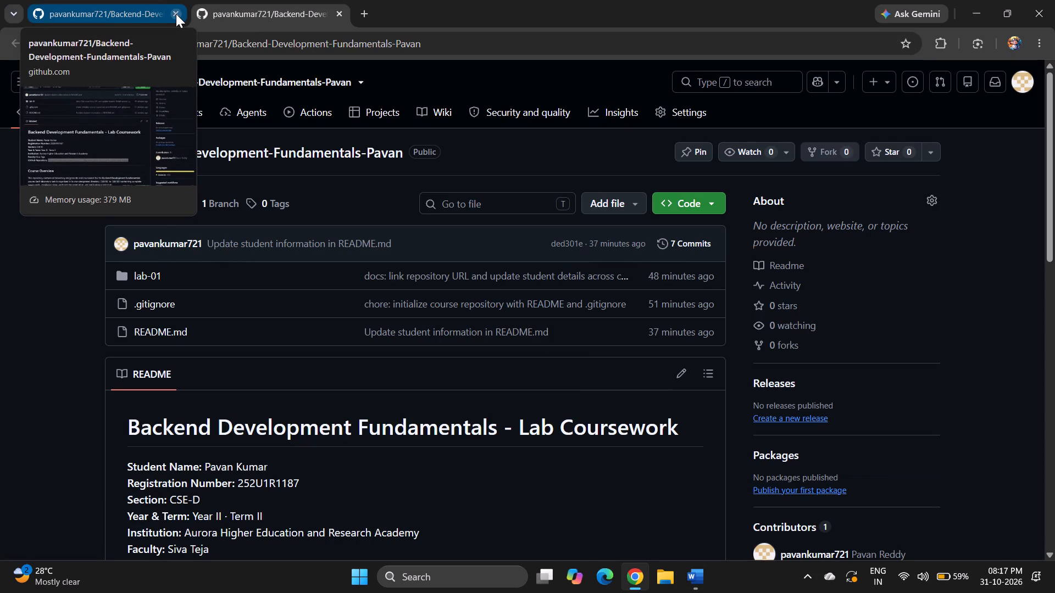
{"action": "left_click", "coordinate": [394, 502]}
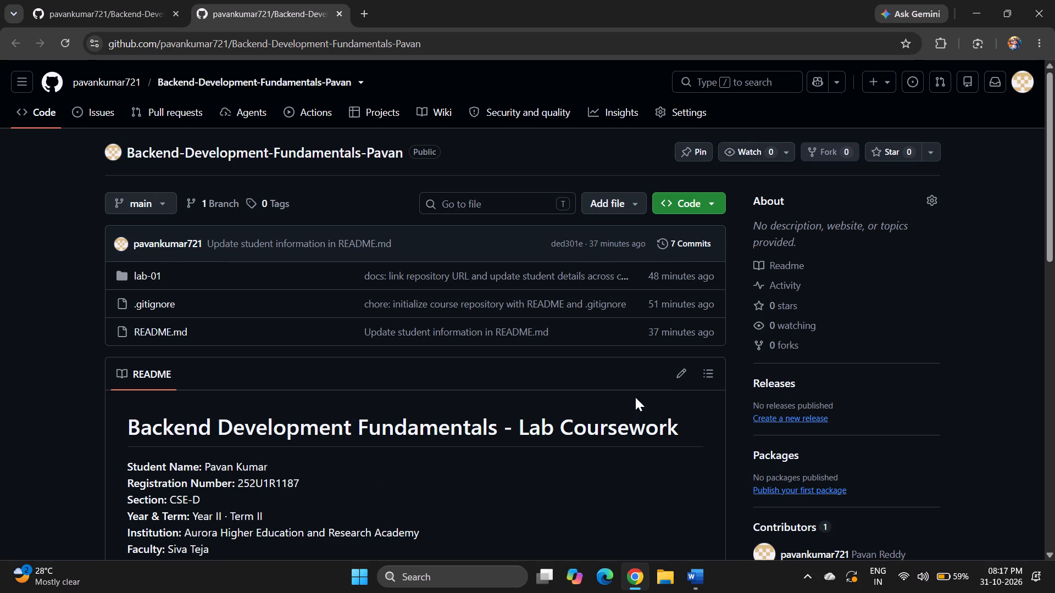
Edit README.md and extend the Student Name line to the student's full name as given on the report cover.
{"action": "left_click", "coordinate": [676, 380]}
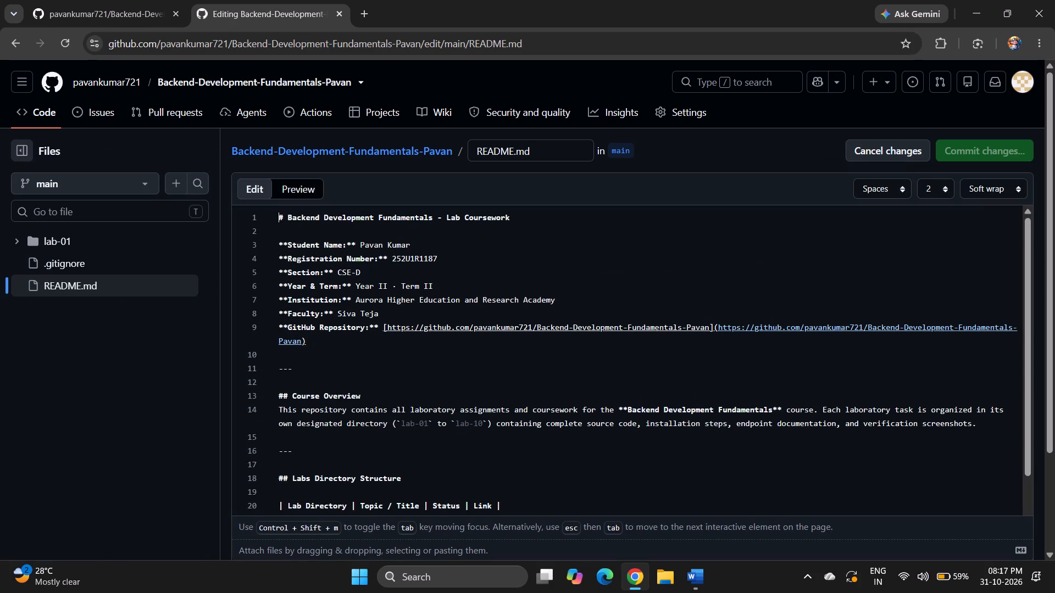
{"action": "left_click", "coordinate": [431, 242]}
{"action": "key", "text": "Left"}
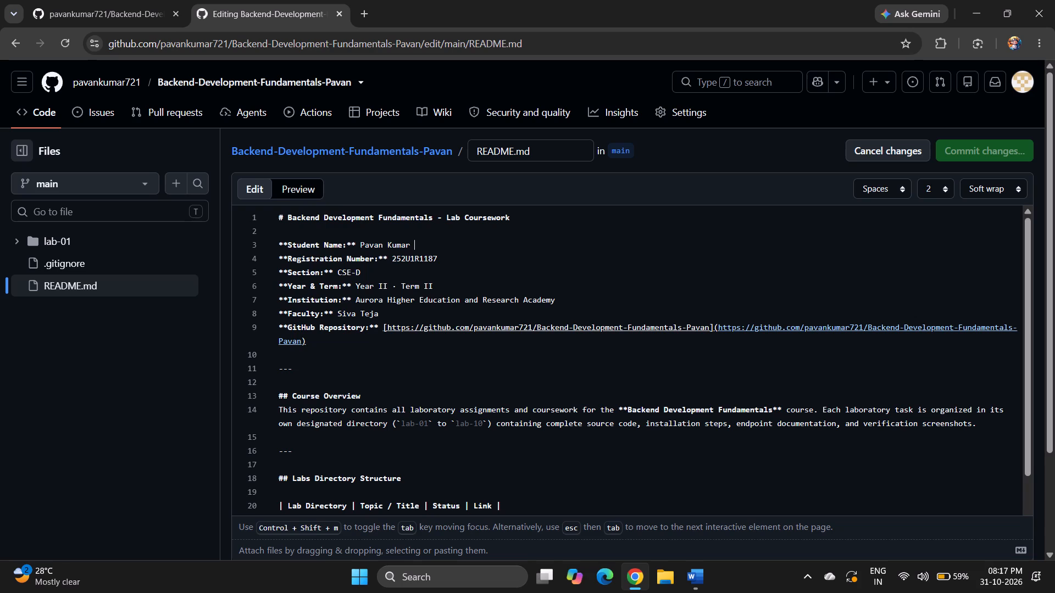
{"action": "key", "text": "Left"}
{"action": "key", "text": "space"}
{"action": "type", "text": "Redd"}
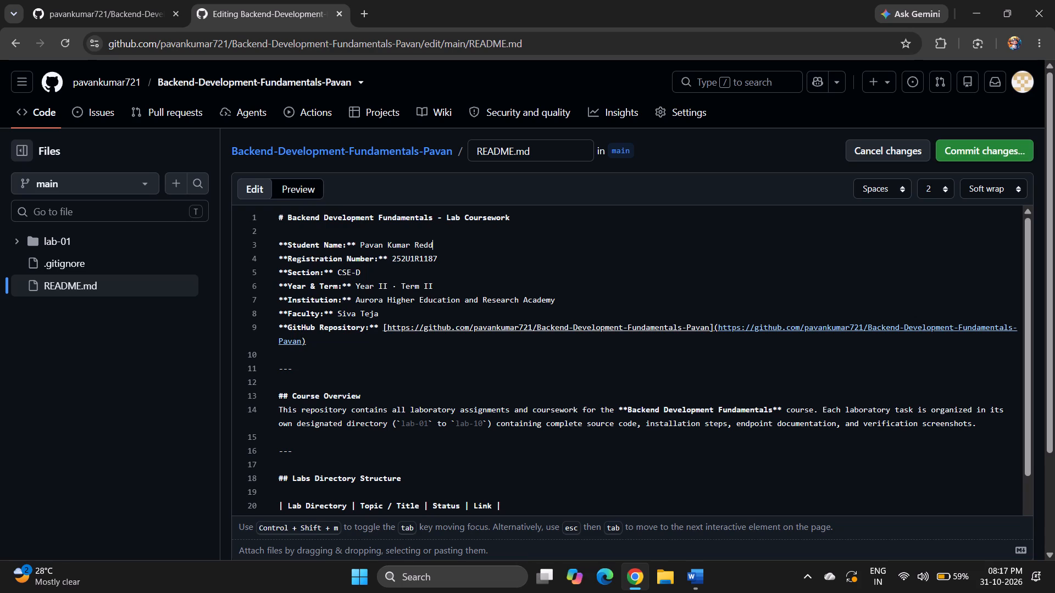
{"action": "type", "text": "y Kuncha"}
Add "Sai" before the existing name on the README's Faculty line.
{"action": "left_click", "coordinate": [339, 311]}
{"action": "type", "text": "Sa"}
{"action": "type", "text": "i"}
{"action": "key", "text": "space"}
Commit the README.md changes directly to the main branch.
{"action": "key", "text": "ctrl+s"}
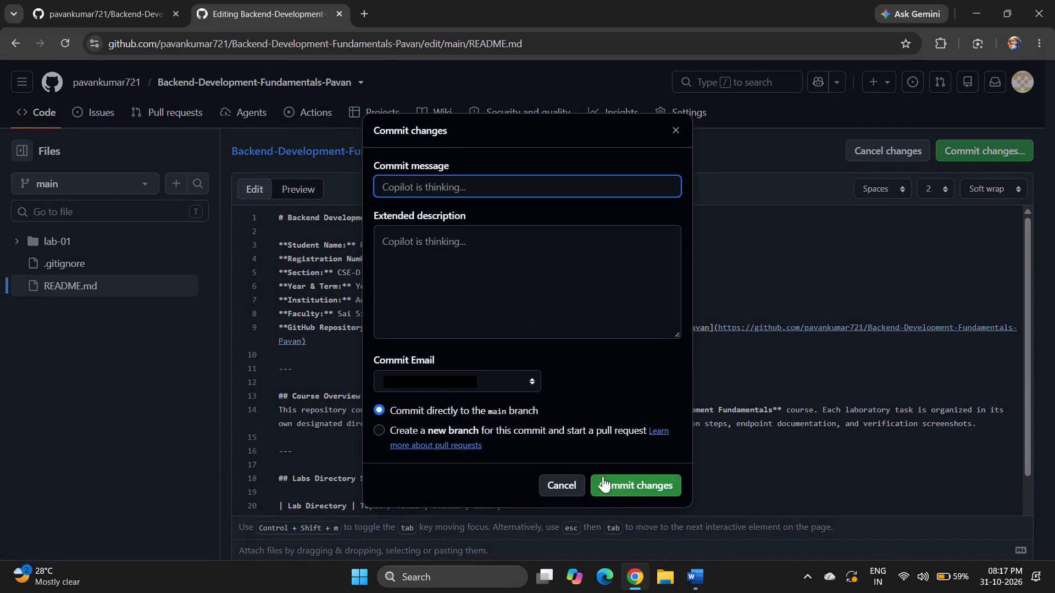
{"action": "left_click", "coordinate": [620, 486]}
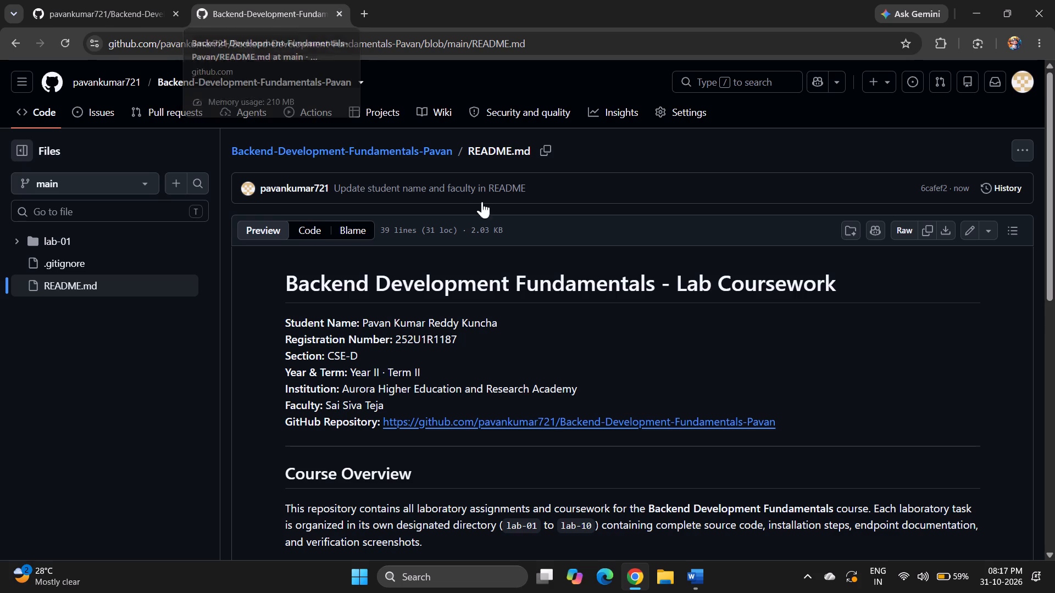
Close both repository tabs in Chrome and return to Document1 in Word.
{"action": "scroll", "coordinate": [499, 239], "scroll_direction": "up", "scroll_amount": 2}
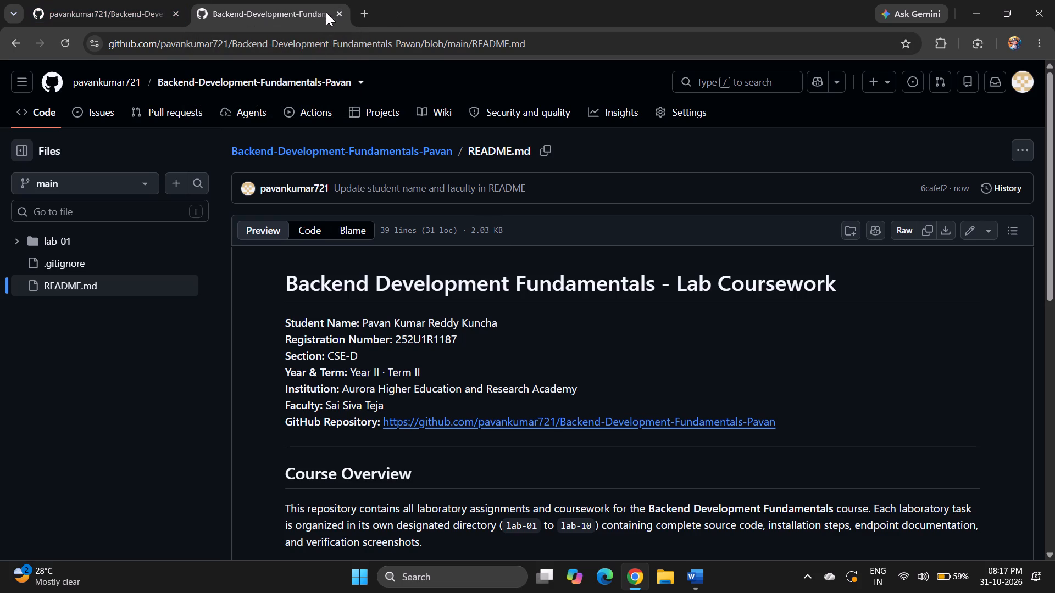
{"action": "left_click", "coordinate": [336, 13]}
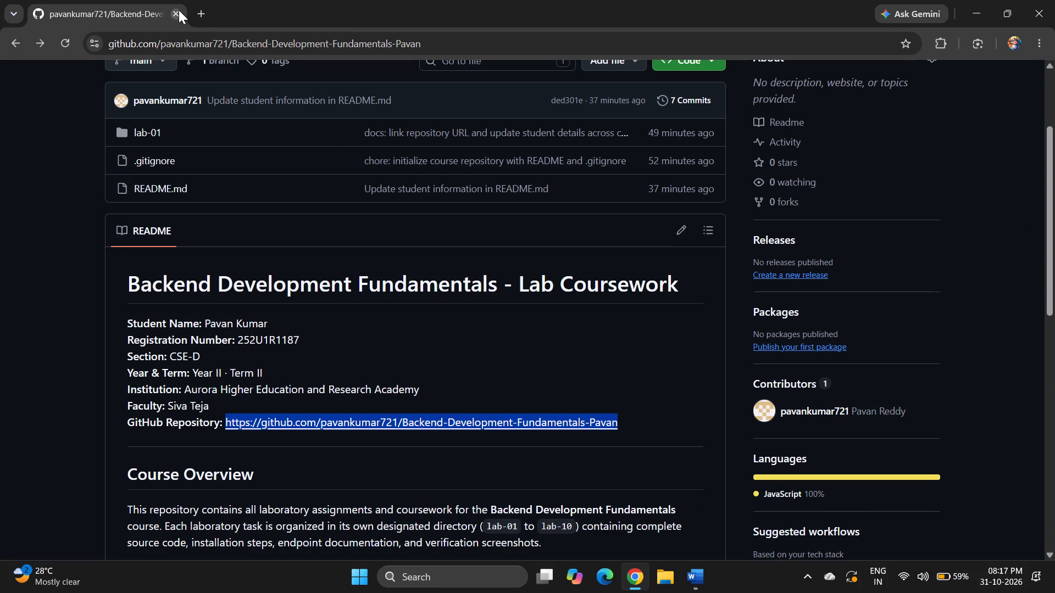
{"action": "left_click", "coordinate": [177, 11]}
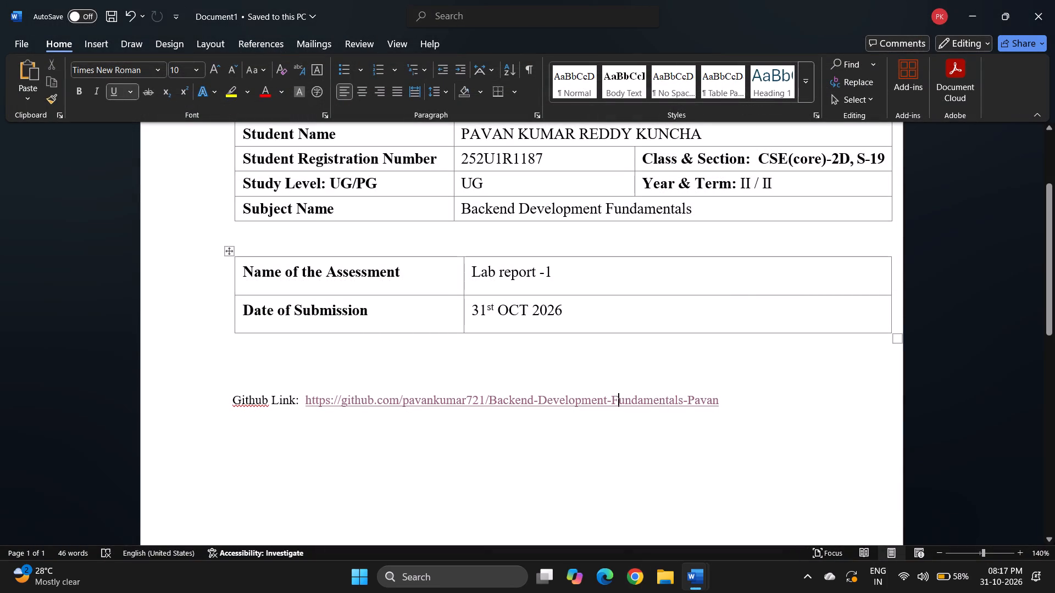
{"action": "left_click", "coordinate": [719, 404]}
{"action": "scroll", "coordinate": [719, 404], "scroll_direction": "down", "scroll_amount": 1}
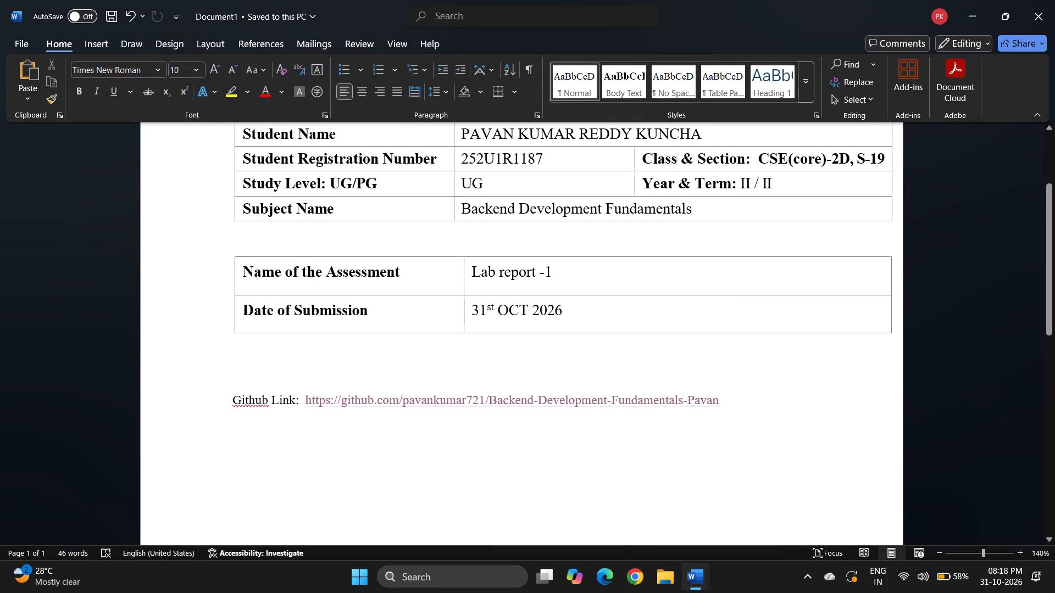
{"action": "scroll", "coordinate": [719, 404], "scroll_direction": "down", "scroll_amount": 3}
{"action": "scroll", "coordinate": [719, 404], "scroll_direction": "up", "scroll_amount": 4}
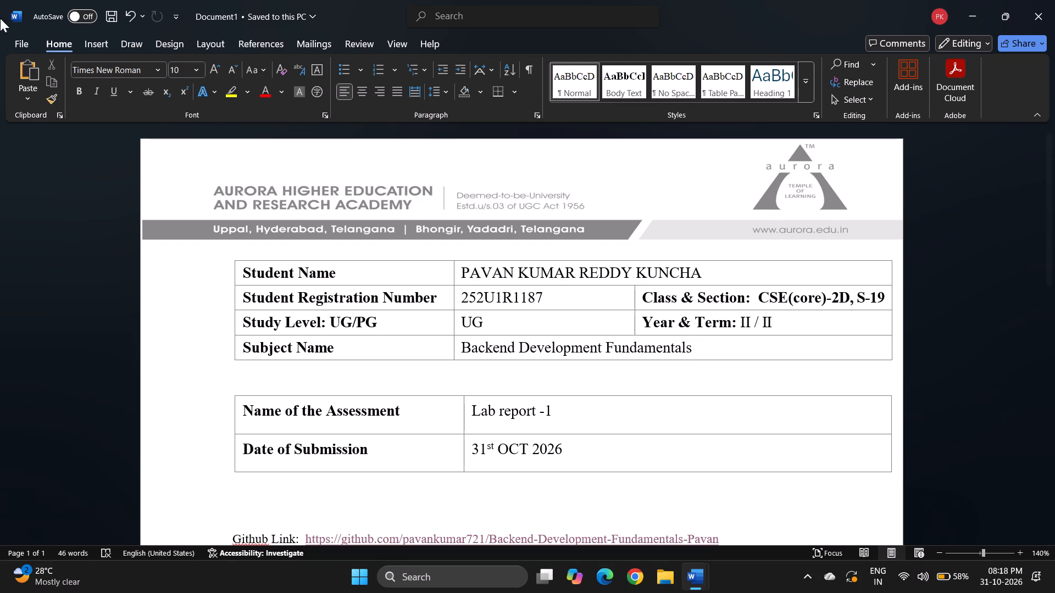
Export Document1 as a PDF named "BDF Lab 1" to New Volume (E:).
{"action": "left_click", "coordinate": [19, 41]}
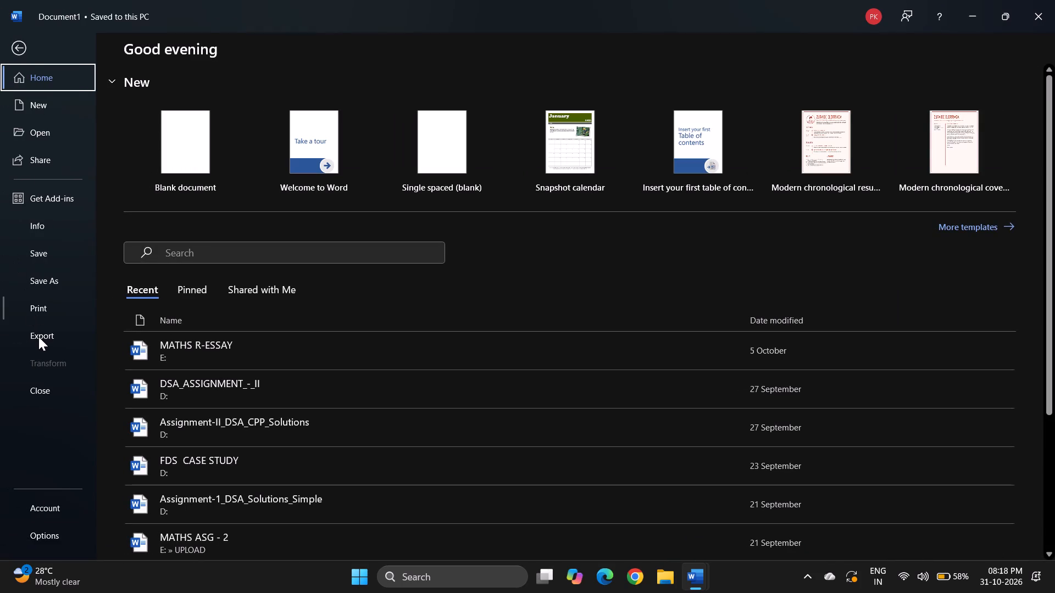
{"action": "left_click", "coordinate": [38, 337]}
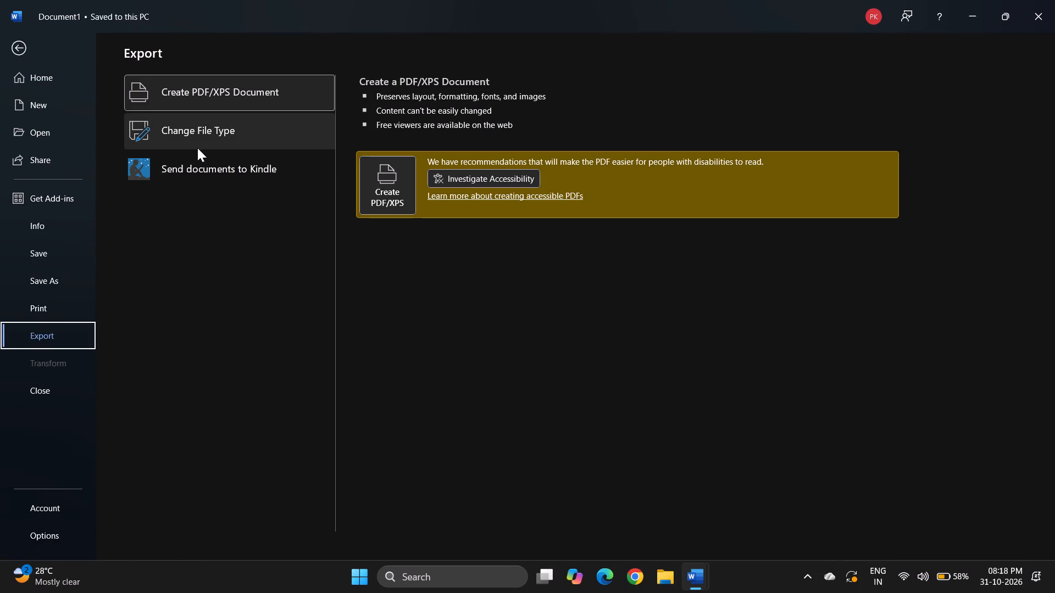
{"action": "left_click", "coordinate": [386, 184]}
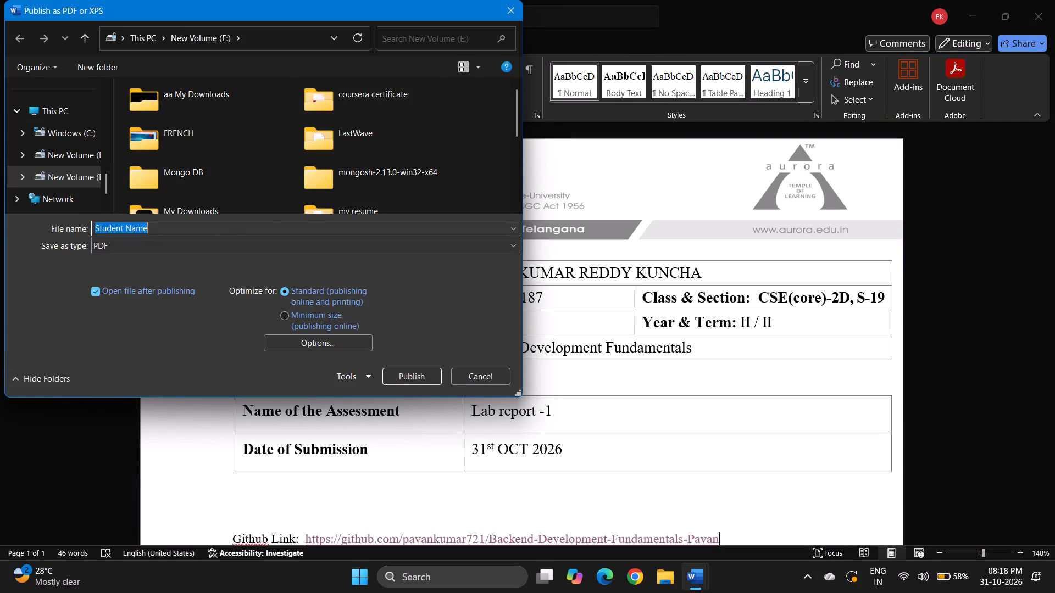
{"action": "key", "text": "BackSpace"}
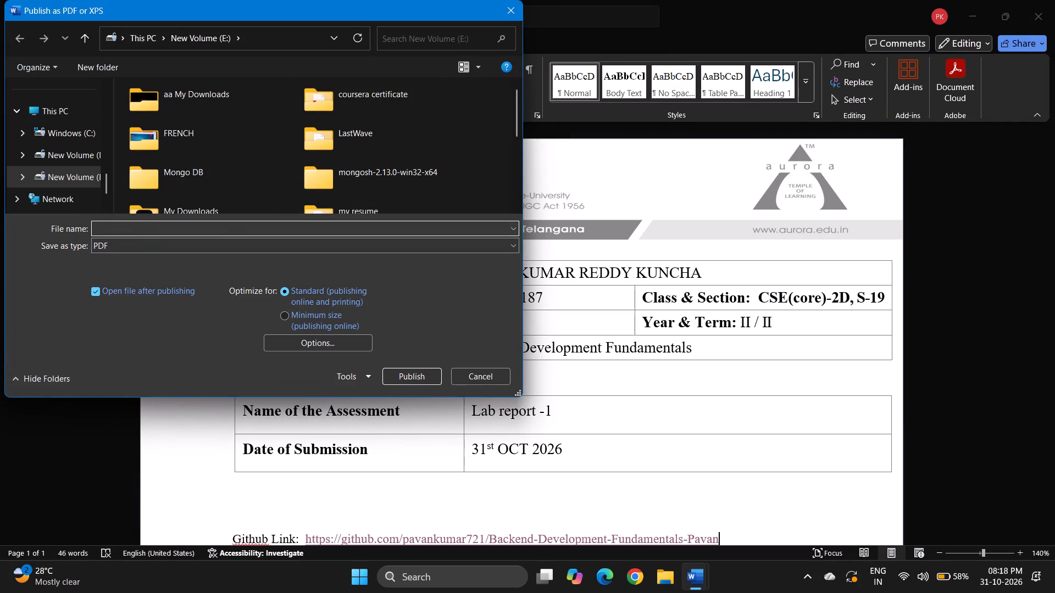
{"action": "type", "text": "BDF"}
{"action": "key", "text": "space"}
{"action": "type", "text": "Ls"}
{"action": "key", "text": "BackSpace"}
{"action": "type", "text": "ab"}
{"action": "key", "text": "space"}
{"action": "key", "text": "1"}
{"action": "left_click", "coordinate": [399, 374]}
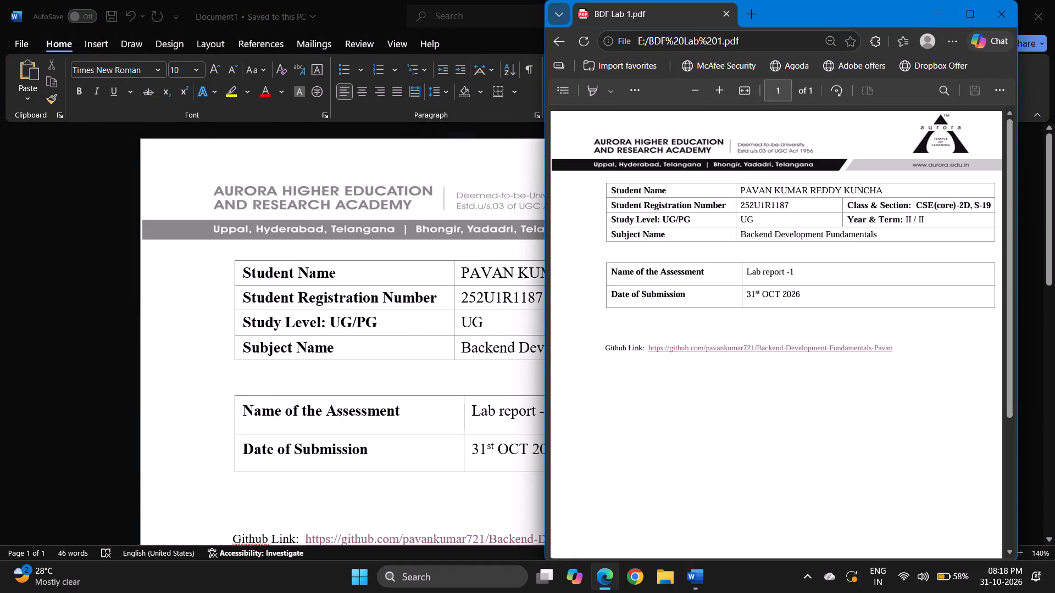
Check the exported BDF Lab 1 PDF down to the end of its page and close it.
{"action": "scroll", "coordinate": [769, 429], "scroll_direction": "down", "scroll_amount": 1}
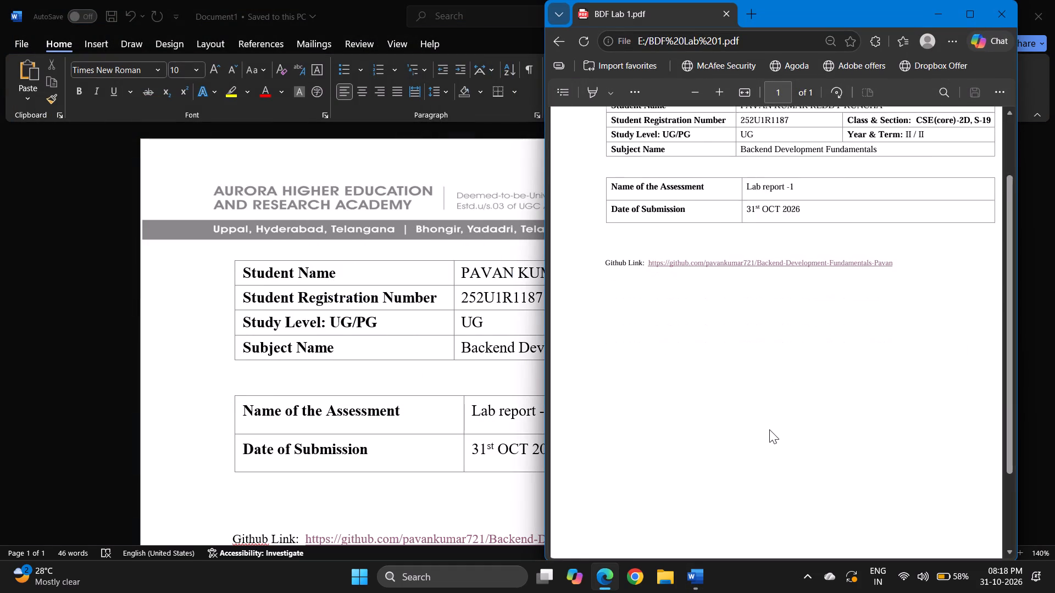
{"action": "scroll", "coordinate": [769, 429], "scroll_direction": "down", "scroll_amount": 4}
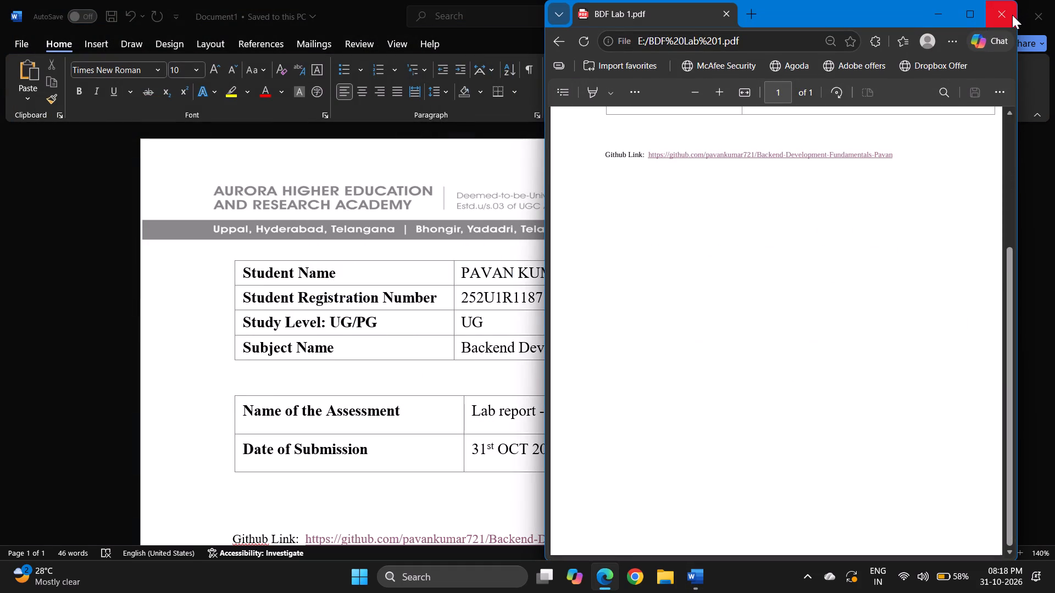
{"action": "left_click", "coordinate": [998, 15]}
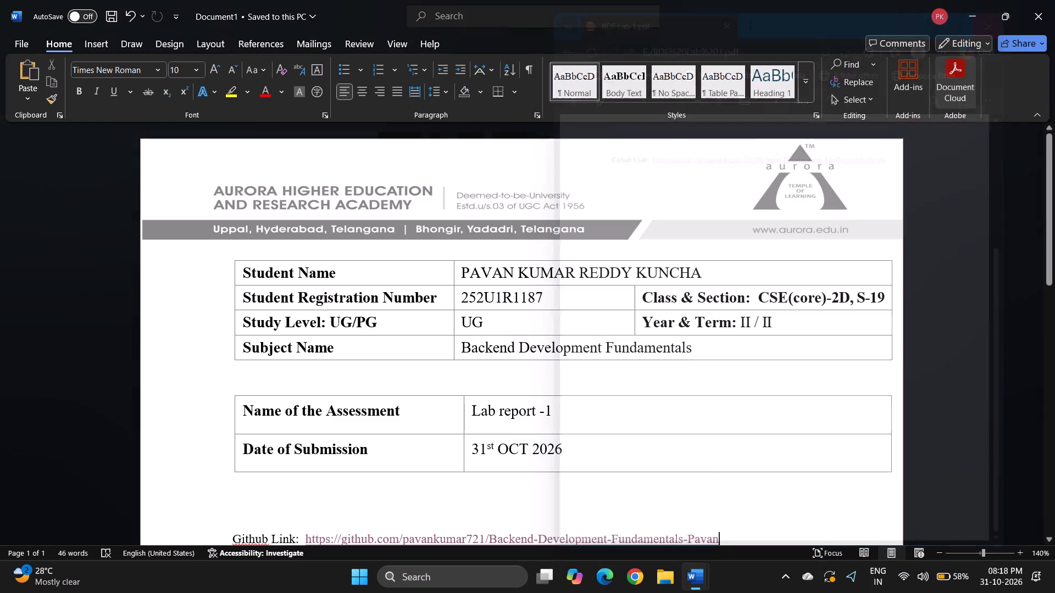
Open File Explorer, then close the ADS LAB -1 Word document and save its changes.
{"action": "left_click", "coordinate": [674, 584]}
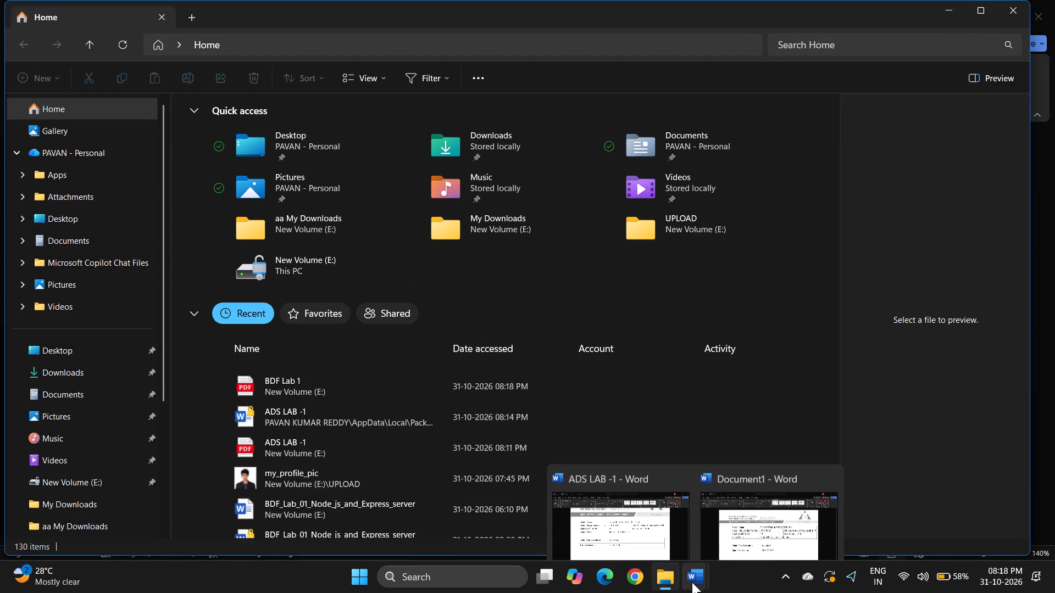
{"action": "left_click", "coordinate": [819, 461]}
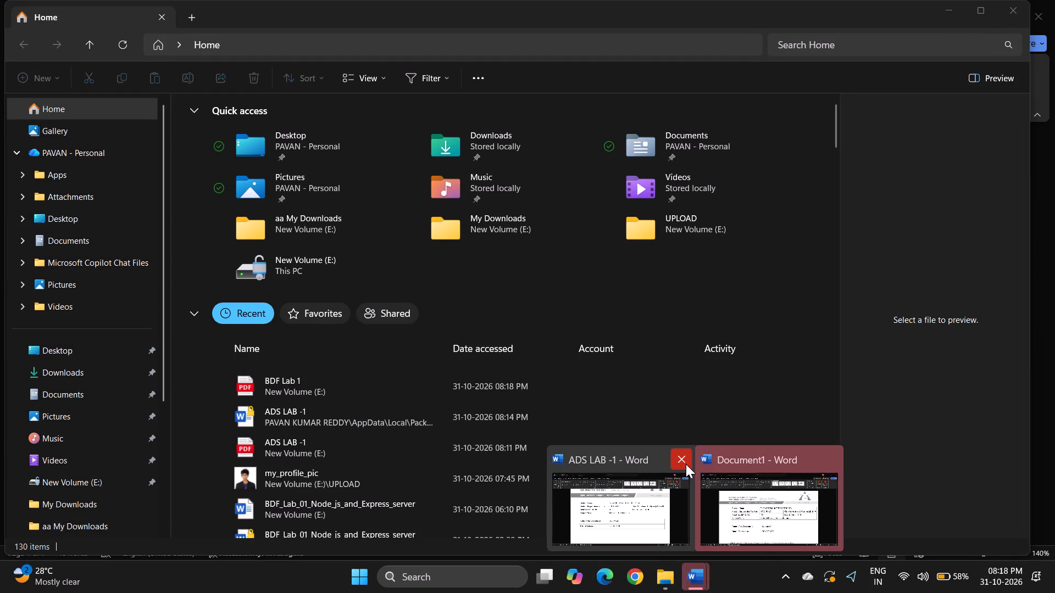
{"action": "left_click", "coordinate": [687, 462]}
{"action": "left_click", "coordinate": [822, 460]}
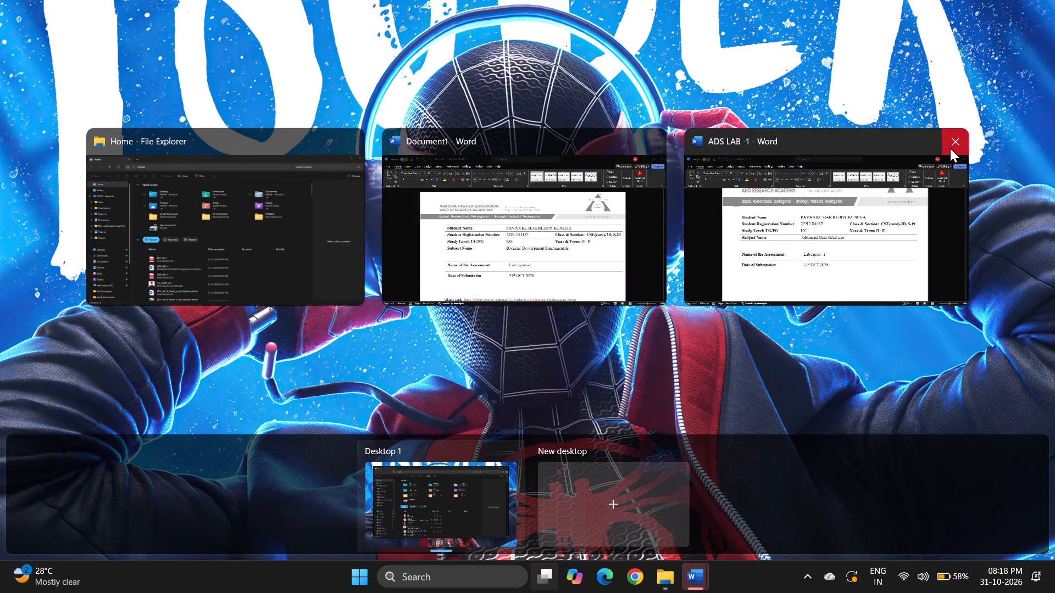
{"action": "left_click", "coordinate": [952, 140]}
{"action": "left_click", "coordinate": [952, 140]}
{"action": "left_click", "coordinate": [903, 185]}
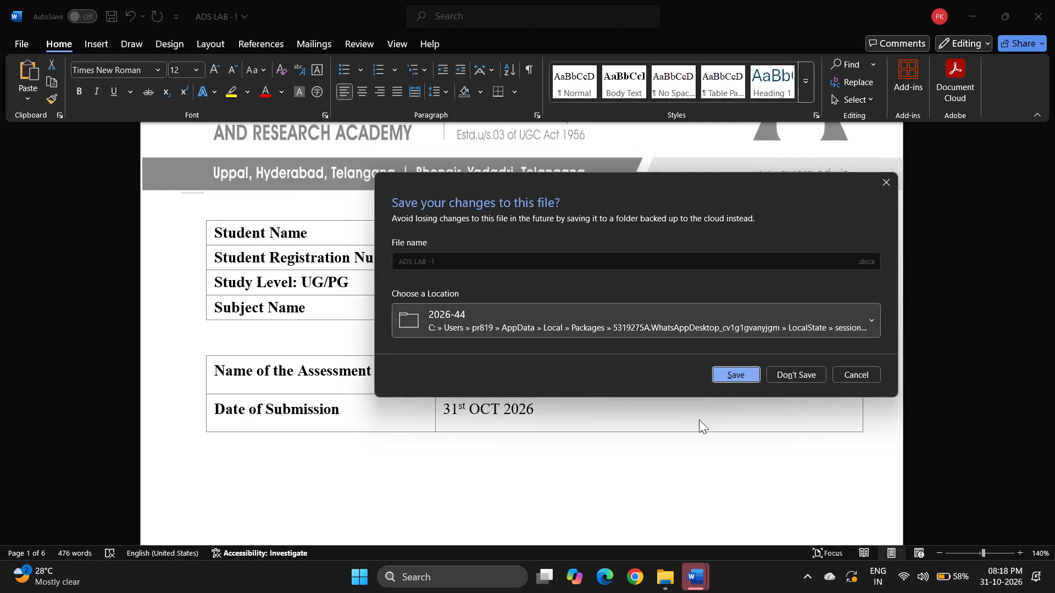
{"action": "left_click", "coordinate": [754, 373]}
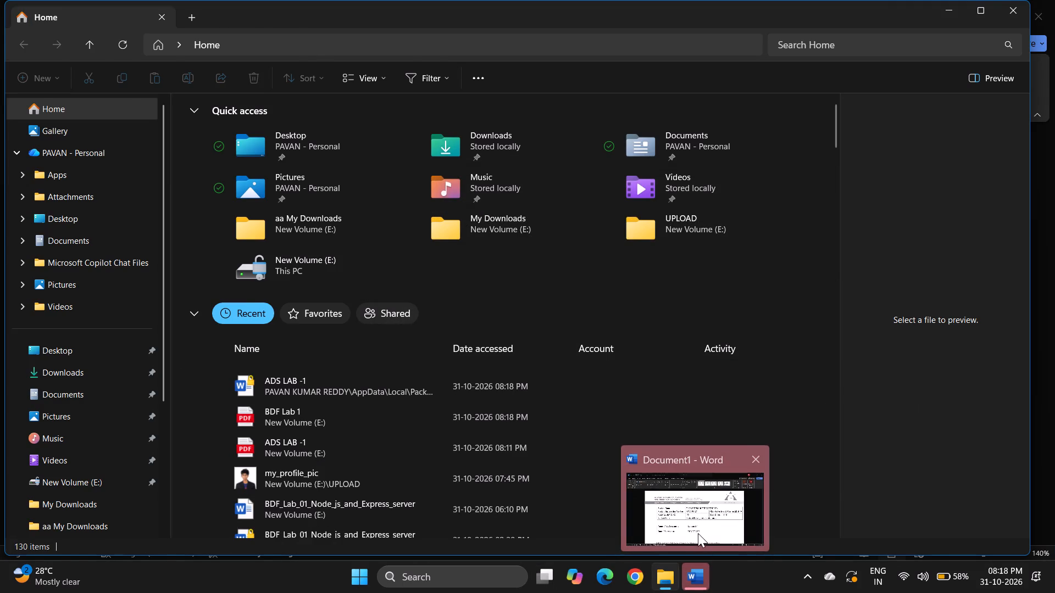
Close Document1 in Word without saving its changes.
{"action": "left_click", "coordinate": [698, 529]}
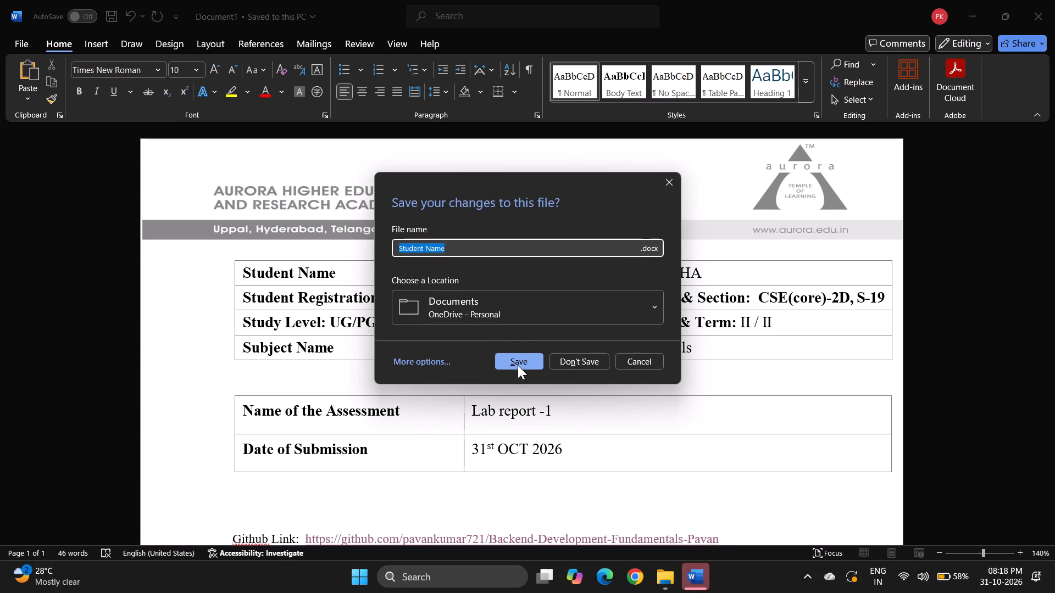
{"action": "left_click", "coordinate": [584, 362]}
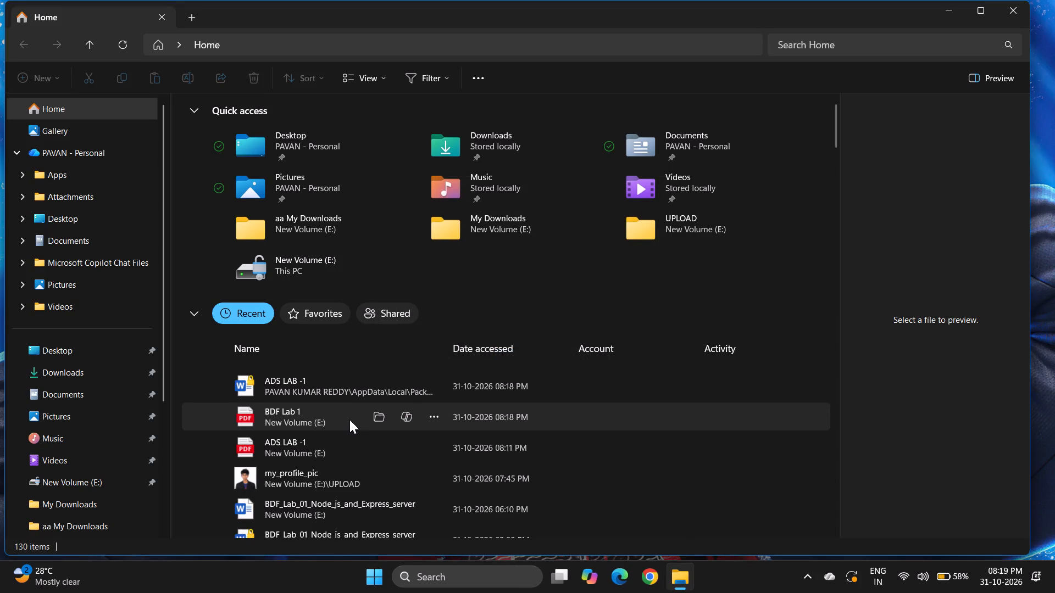
Open the BDF Lab 1 PDF, follow its GitHub link, examine http-server.js in the lab-01 folder, and close the browser window.
{"action": "double_click", "coordinate": [306, 409]}
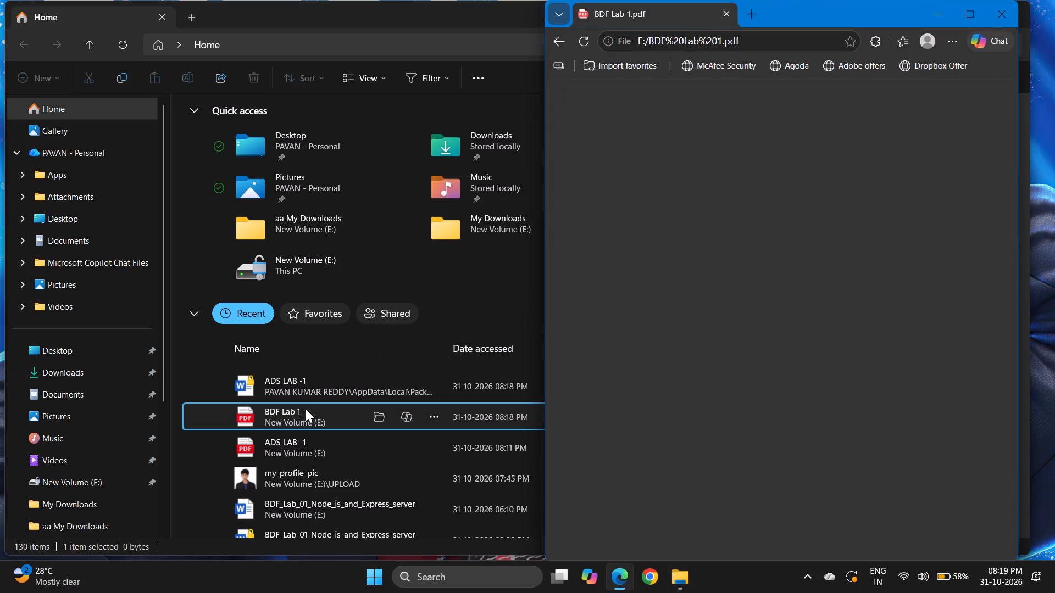
{"action": "scroll", "coordinate": [708, 258], "scroll_direction": "up", "scroll_amount": 4}
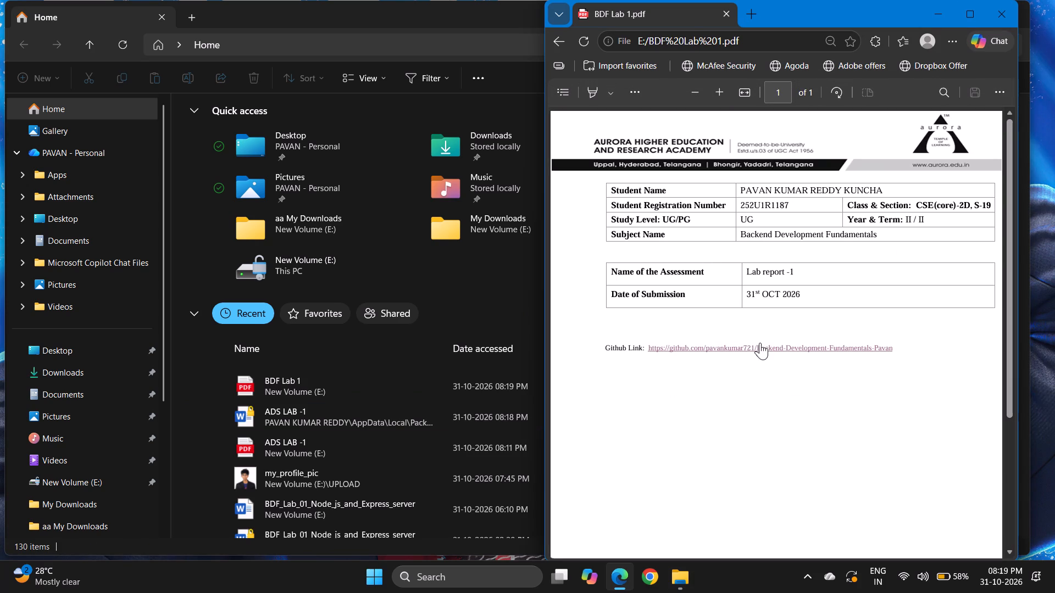
{"action": "left_click", "coordinate": [758, 346]}
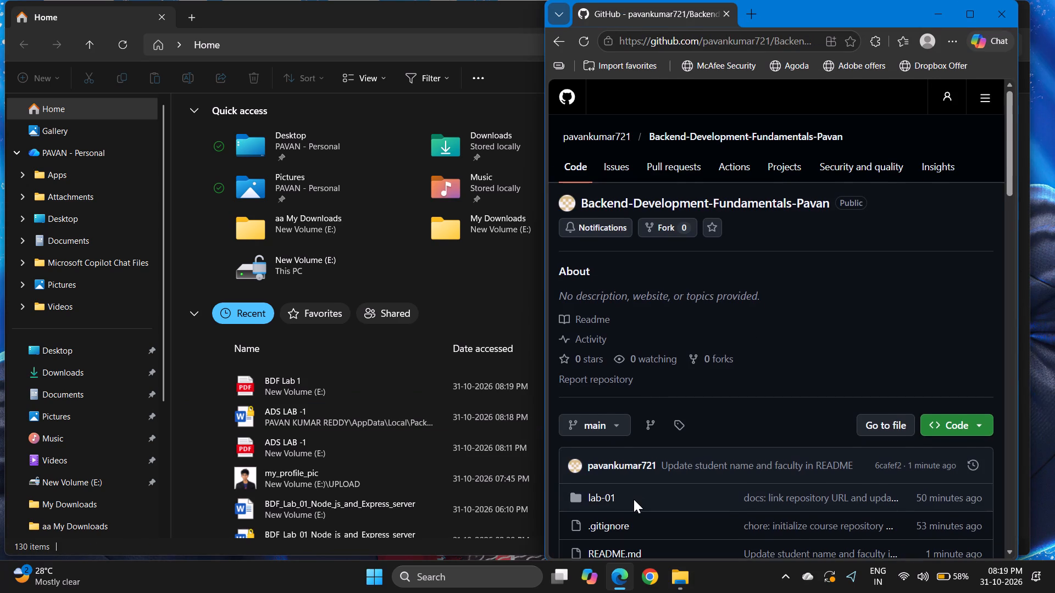
{"action": "scroll", "coordinate": [634, 499], "scroll_direction": "down", "scroll_amount": 1}
{"action": "scroll", "coordinate": [634, 499], "scroll_direction": "up", "scroll_amount": 2}
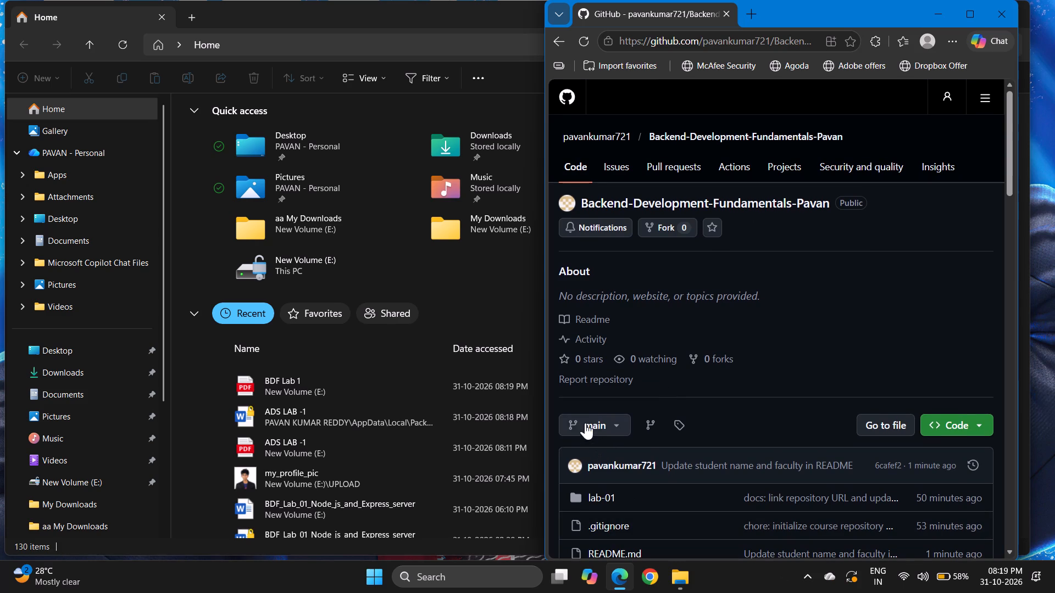
{"action": "left_click", "coordinate": [598, 498]}
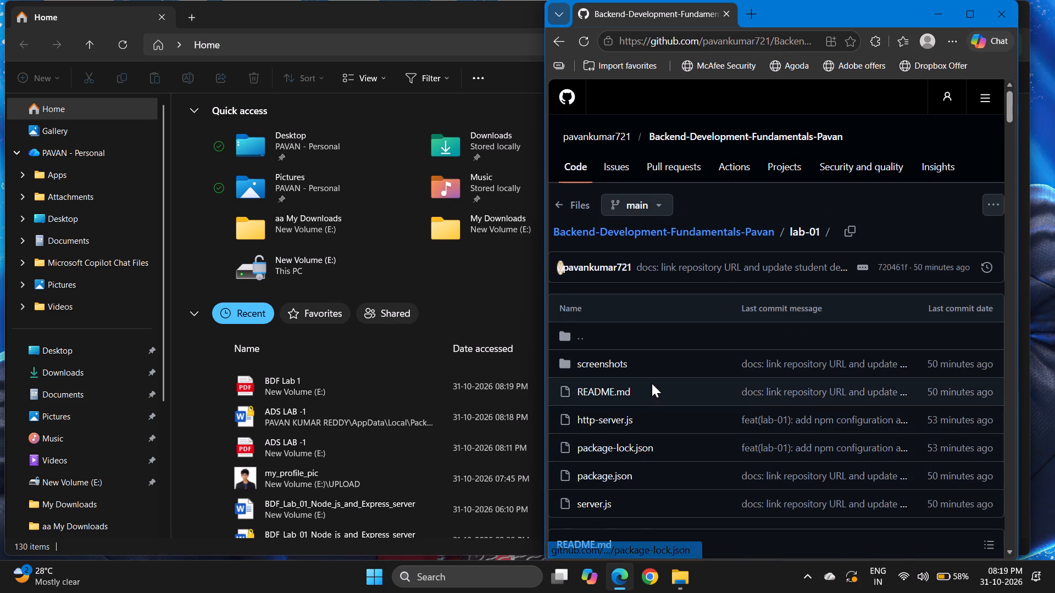
{"action": "left_click", "coordinate": [618, 422]}
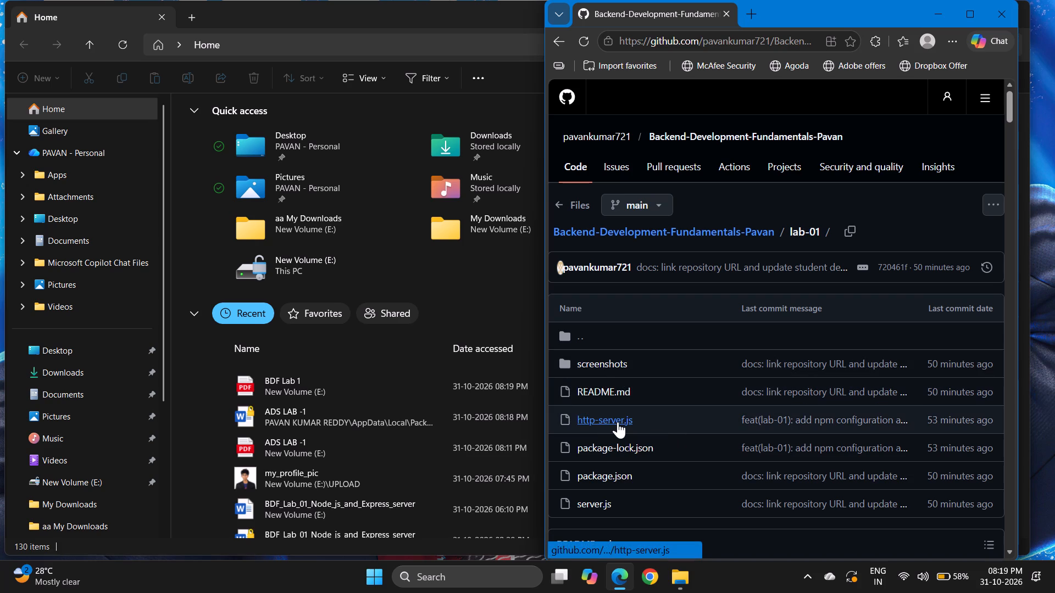
{"action": "scroll", "coordinate": [618, 422], "scroll_direction": "down", "scroll_amount": 1}
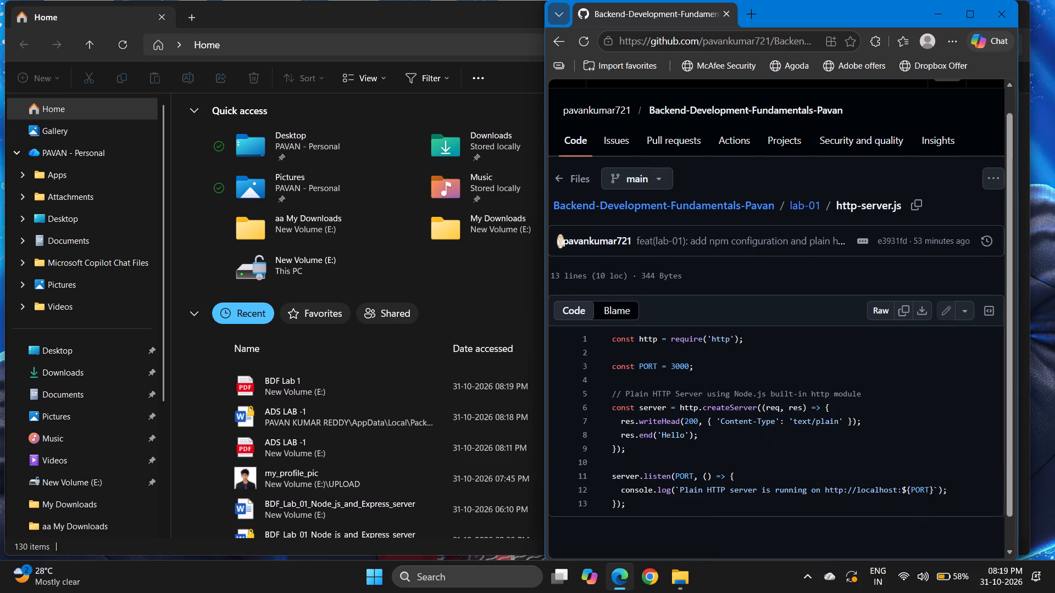
{"action": "scroll", "coordinate": [618, 422], "scroll_direction": "down", "scroll_amount": 4}
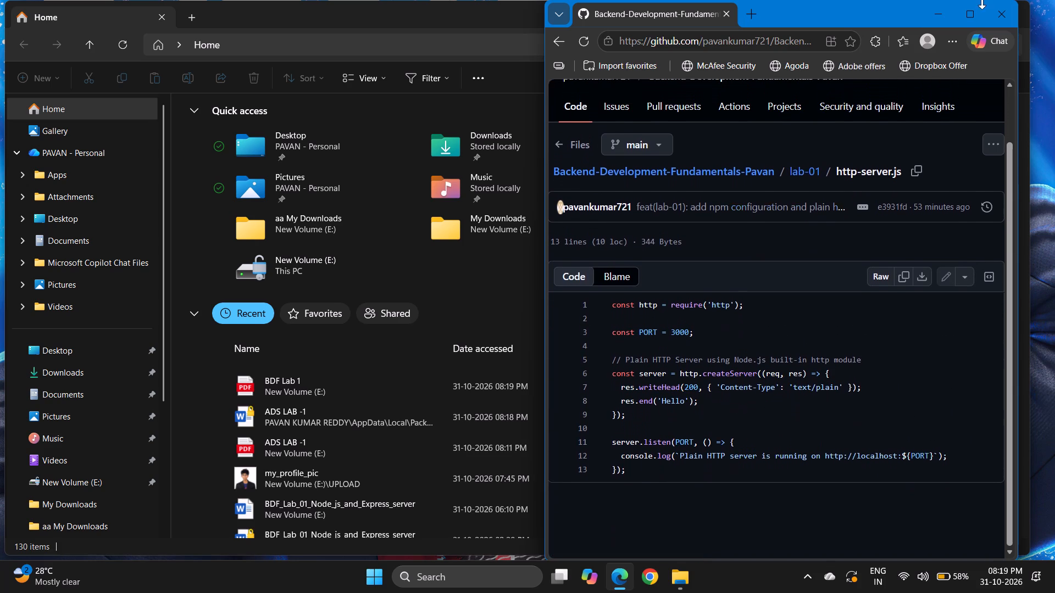
{"action": "left_click", "coordinate": [1002, 15]}
{"action": "left_click", "coordinate": [1002, 15]}
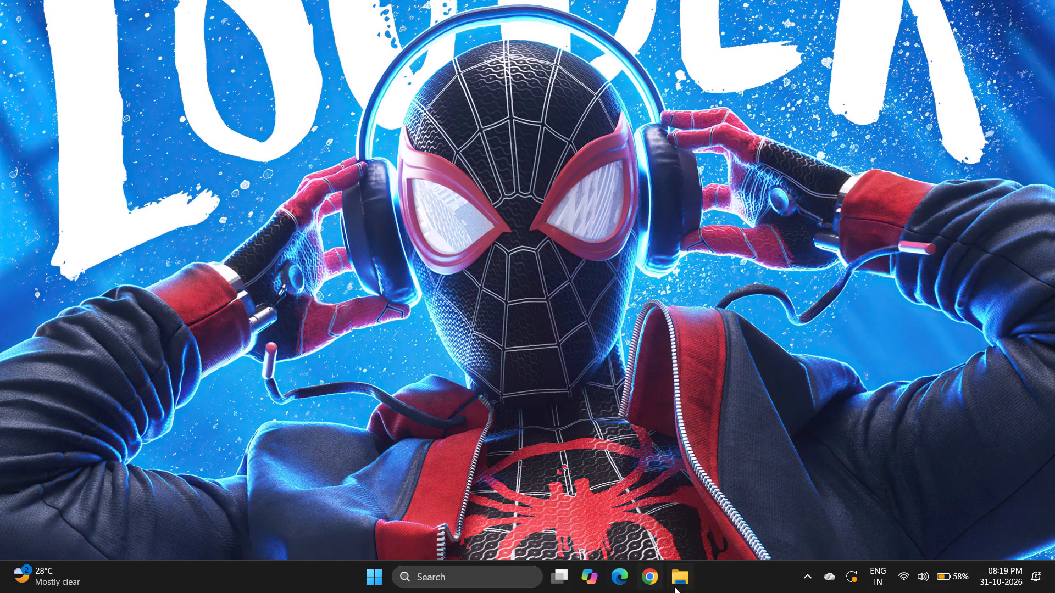
Reopen File Explorer and copy the ADS LAB -1 PDF from the recent files.
{"action": "left_click", "coordinate": [685, 586]}
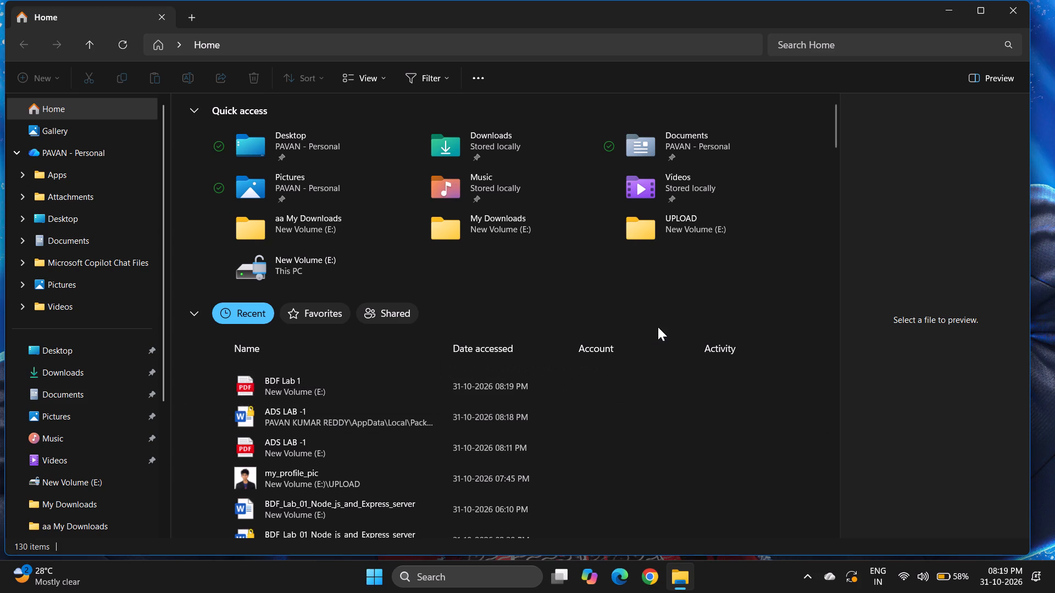
{"action": "left_click_drag", "start_coordinate": [837, 141], "coordinate": [845, 192]}
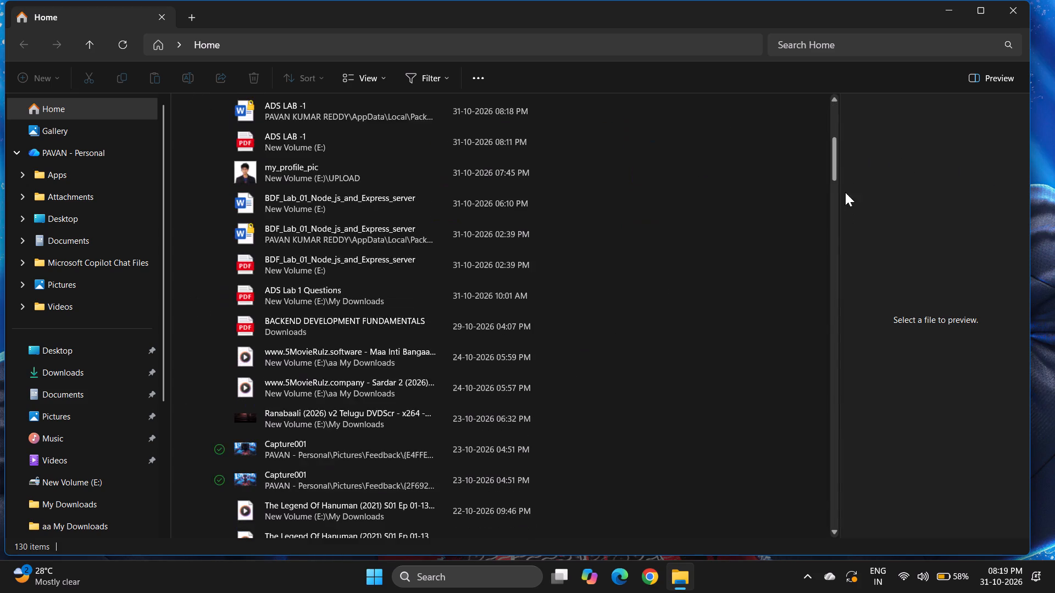
{"action": "left_click_drag", "start_coordinate": [845, 192], "coordinate": [853, 4]}
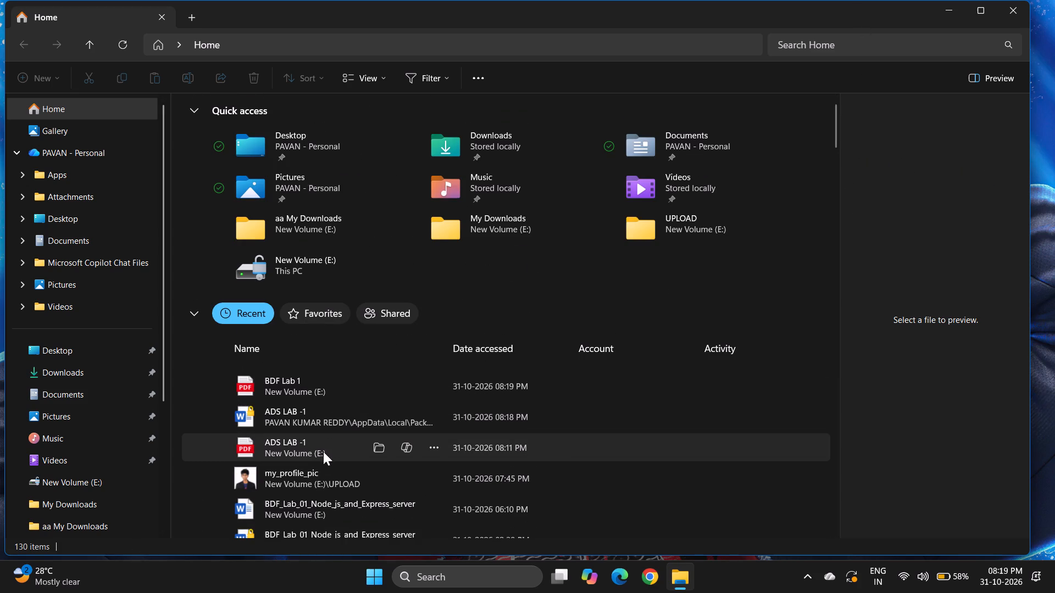
{"action": "left_click", "coordinate": [341, 444]}
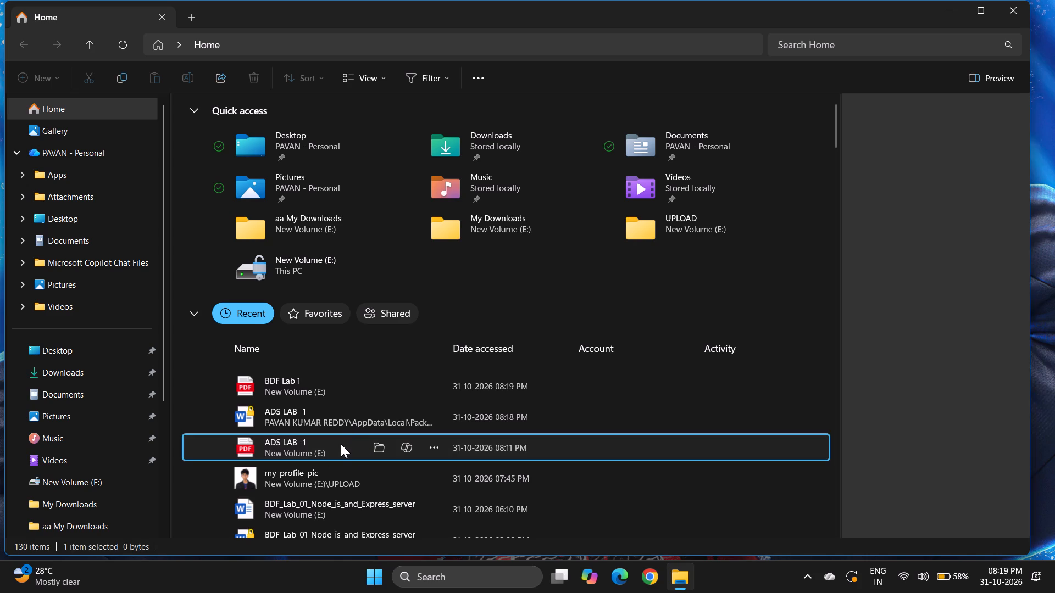
{"action": "key", "text": "ctrl+c"}
{"action": "key", "text": "ctrl+c"}
{"action": "key", "text": "ctrl+c"}
{"action": "key", "text": "ctrl+c"}
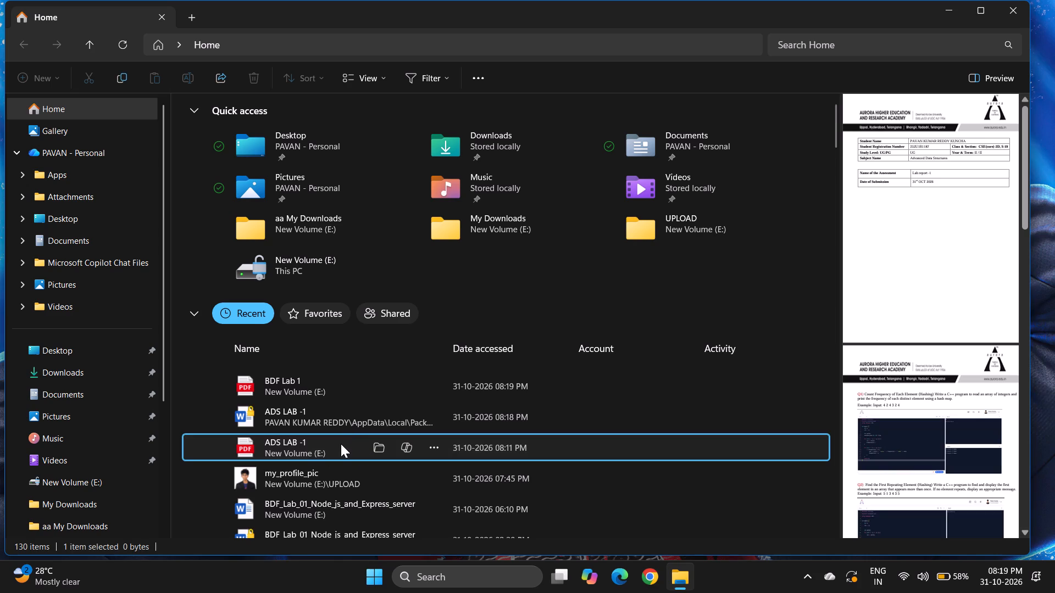
{"action": "key", "text": "ctrl+c"}
{"action": "key", "text": "ctrl+c"}
{"action": "key", "text": "ctrl+c"}
{"action": "key", "text": "ctrl+c"}
{"action": "key", "text": "ctrl+c"}
{"action": "key", "text": "ctrl+c"}
Open the ADS LAB -1 PDF's location in New Volume (E:) and copy the PDF there.
{"action": "left_click", "coordinate": [379, 444]}
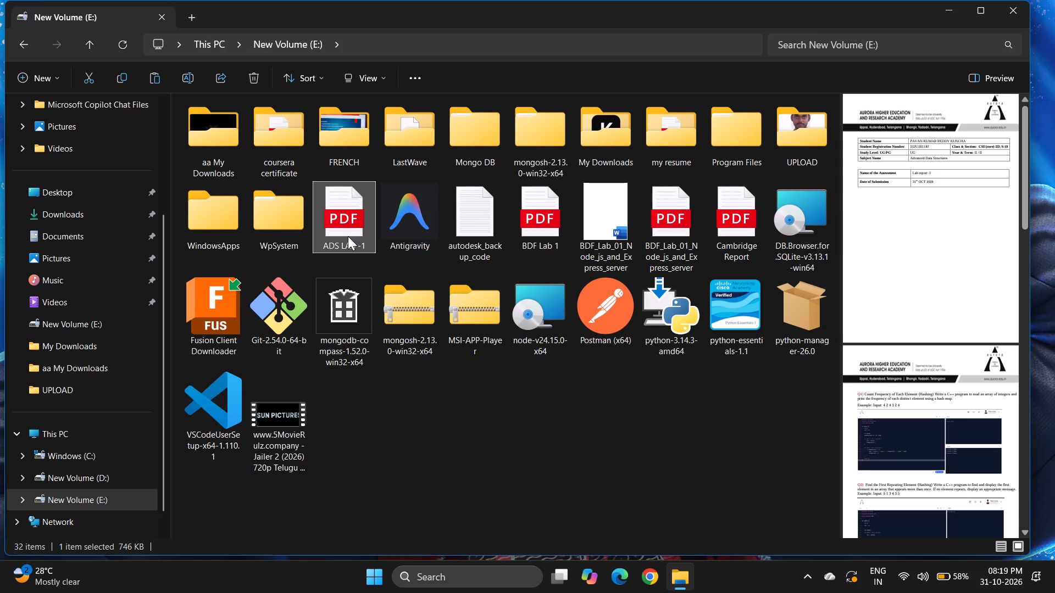
{"action": "key", "text": "ctrl+c"}
{"action": "key", "text": "ctrl+c"}
{"action": "key", "text": "ctrl+c"}
{"action": "key", "text": "ctrl+c"}
{"action": "key", "text": "ctrl+c"}
{"action": "key", "text": "ctrl+c"}
{"action": "key", "text": "ctrl+c"}
{"action": "key", "text": "ctrl+c"}
{"action": "key", "text": "ctrl+c"}
{"action": "key", "text": "ctrl+c"}
{"action": "key", "text": "ctrl+c"}
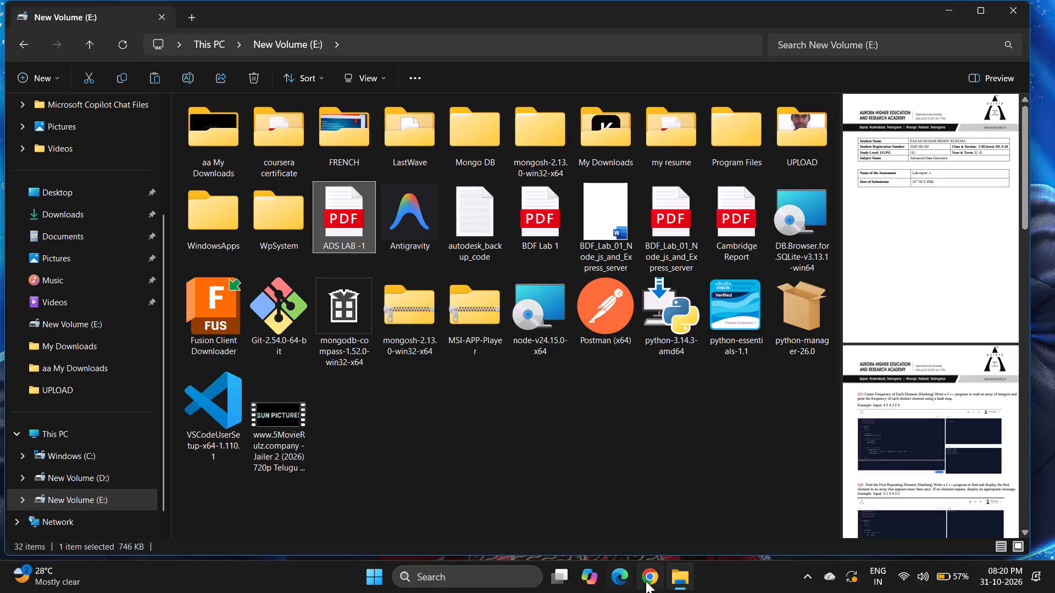
Open the Aurora University ERP in Chrome and display the Backend Development Fundamentals assessments.
{"action": "left_click", "coordinate": [658, 578]}
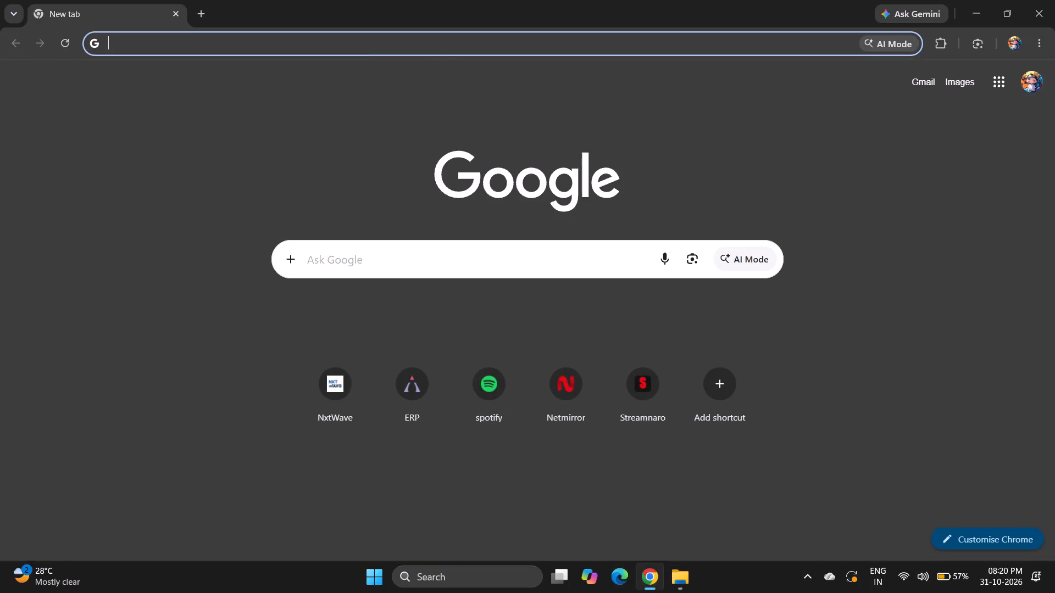
{"action": "left_click", "coordinate": [419, 398]}
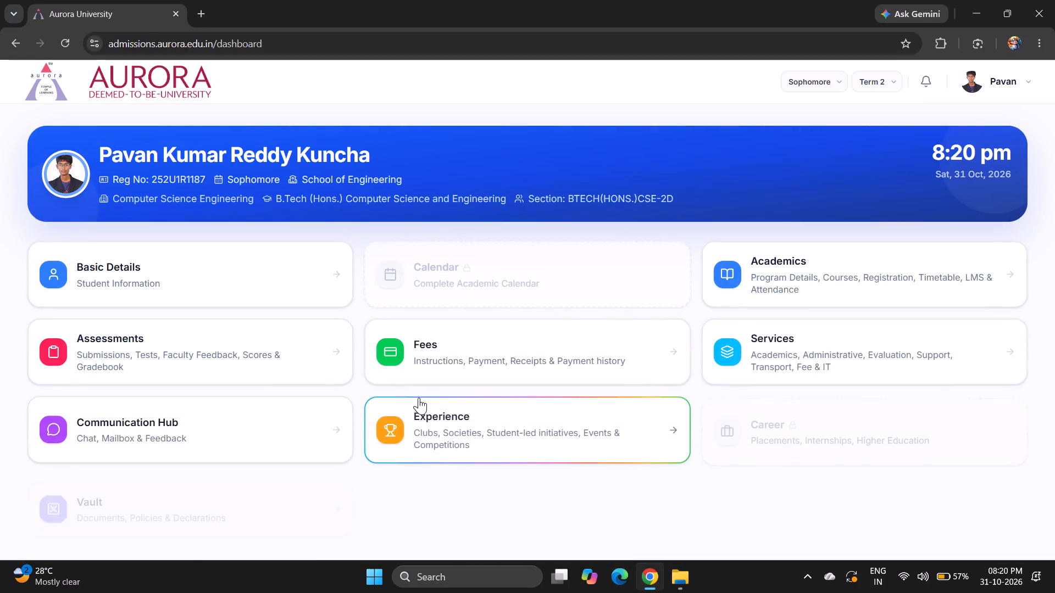
{"action": "left_click", "coordinate": [114, 326]}
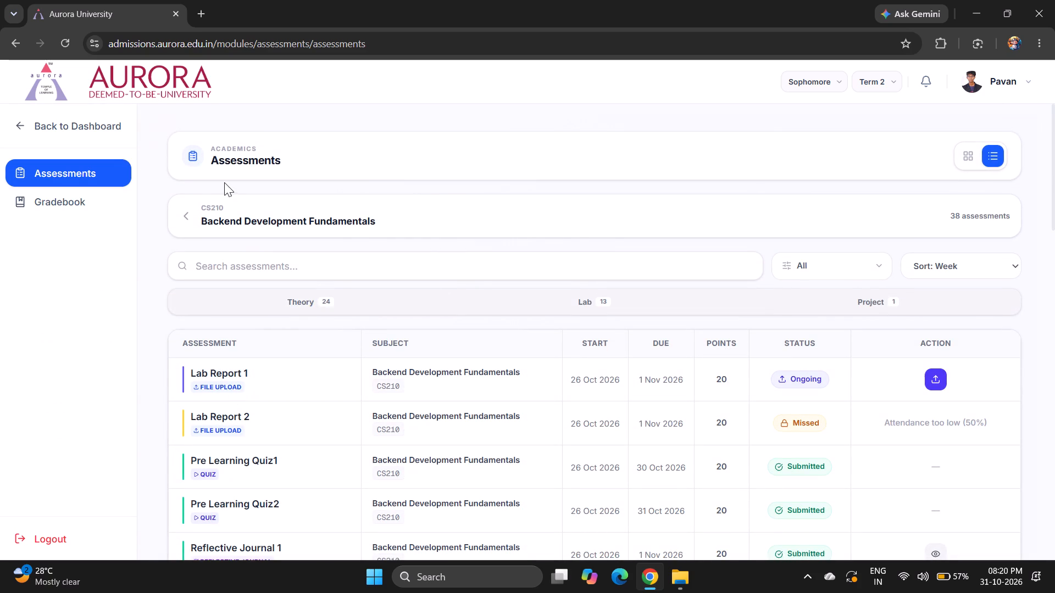
{"action": "left_click", "coordinate": [185, 209]}
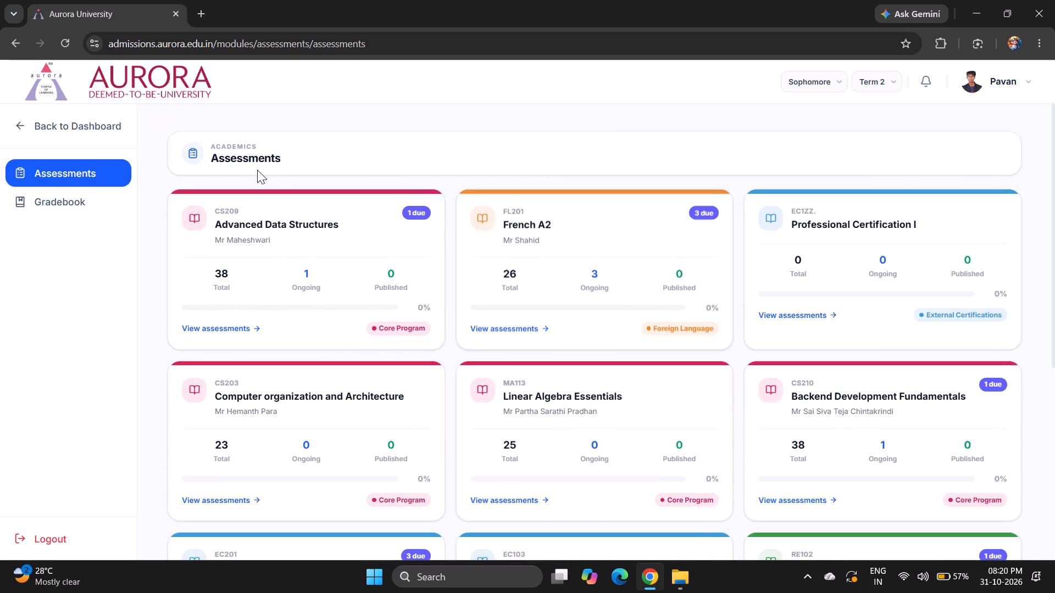
{"action": "left_click", "coordinate": [835, 409]}
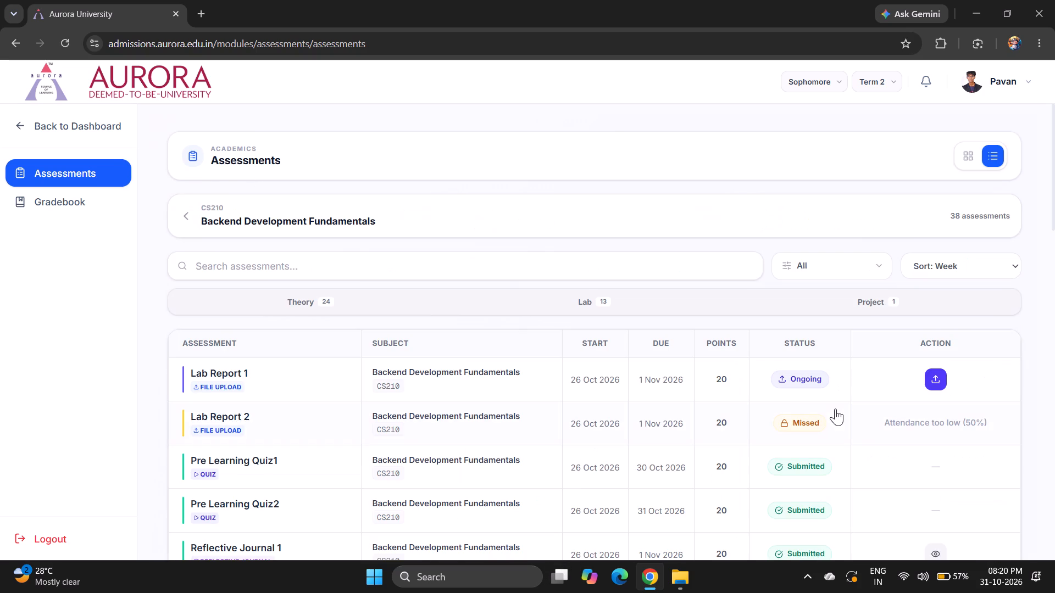
Switch to File Explorer and copy the ADS LAB -1 PDF in New Volume (E:) again.
{"action": "left_click", "coordinate": [686, 581]}
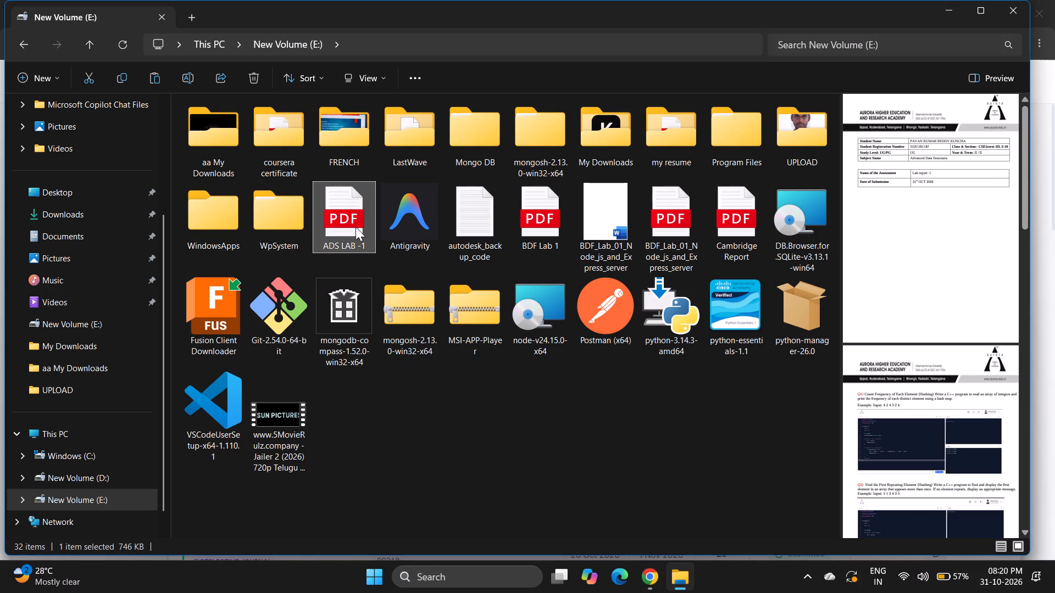
{"action": "left_click", "coordinate": [328, 215]}
{"action": "key", "text": "ctrl+c"}
{"action": "key", "text": "ctrl+c"}
{"action": "key", "text": "ctrl+c"}
{"action": "key", "text": "ctrl+c"}
{"action": "key", "text": "ctrl+c"}
{"action": "key", "text": "ctrl+c"}
{"action": "key", "text": "ctrl+c"}
{"action": "key", "text": "ctrl+c"}
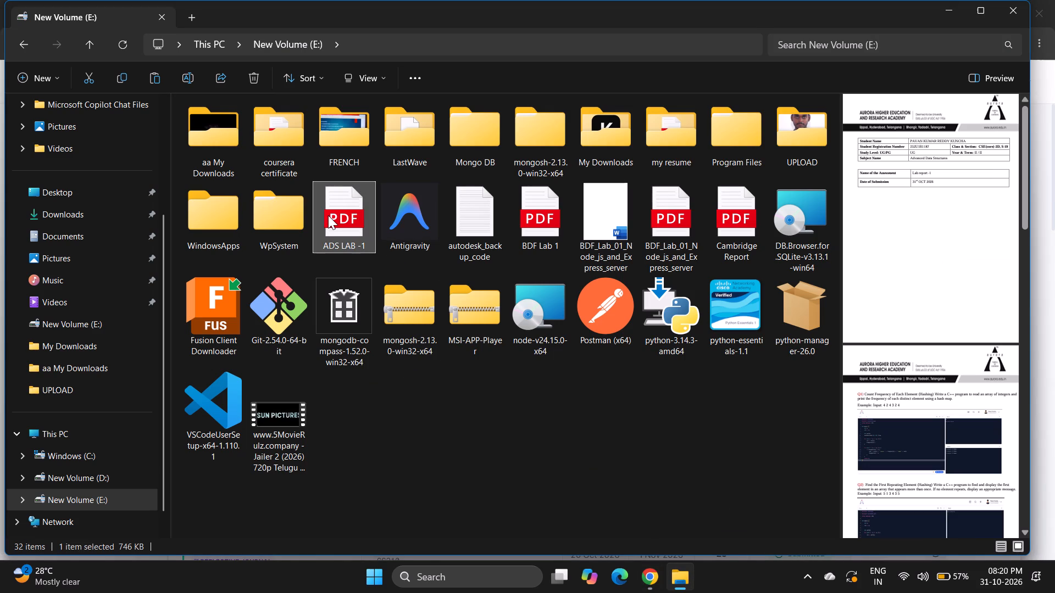
Open the ADS LAB -1 PDF, look through its pages, and close it.
{"action": "double_click", "coordinate": [328, 215]}
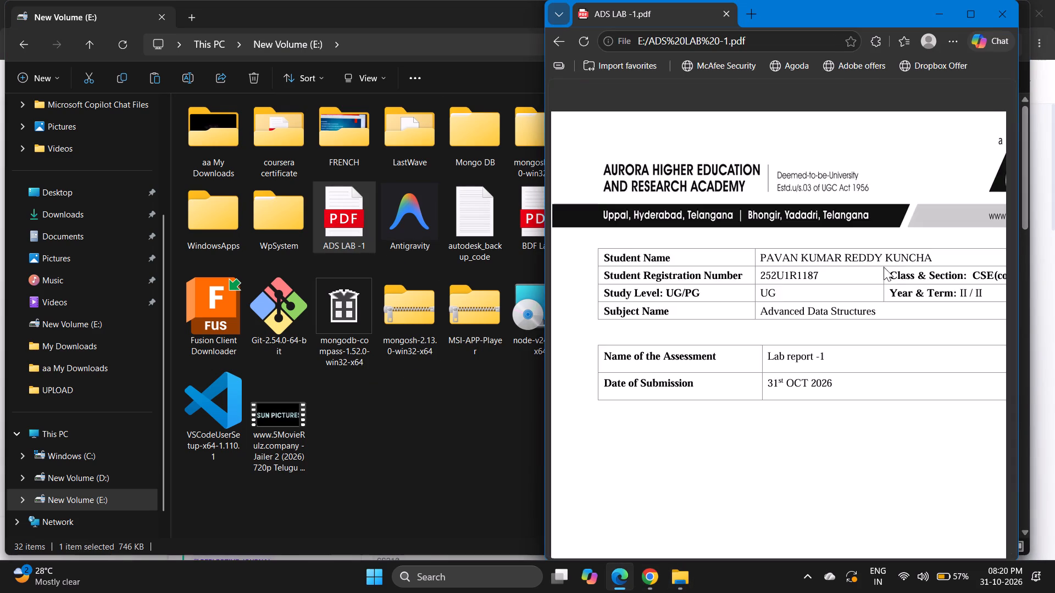
{"action": "scroll", "coordinate": [691, 413], "scroll_direction": "down", "scroll_amount": 1}
{"action": "scroll", "coordinate": [691, 413], "scroll_direction": "up", "scroll_amount": 9}
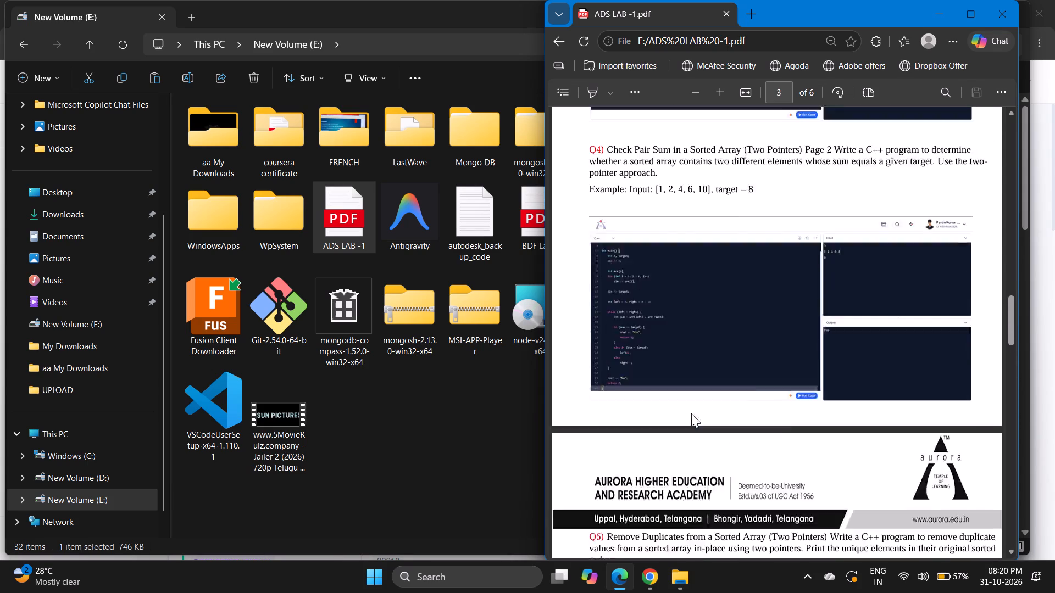
{"action": "left_click", "coordinate": [995, 19]}
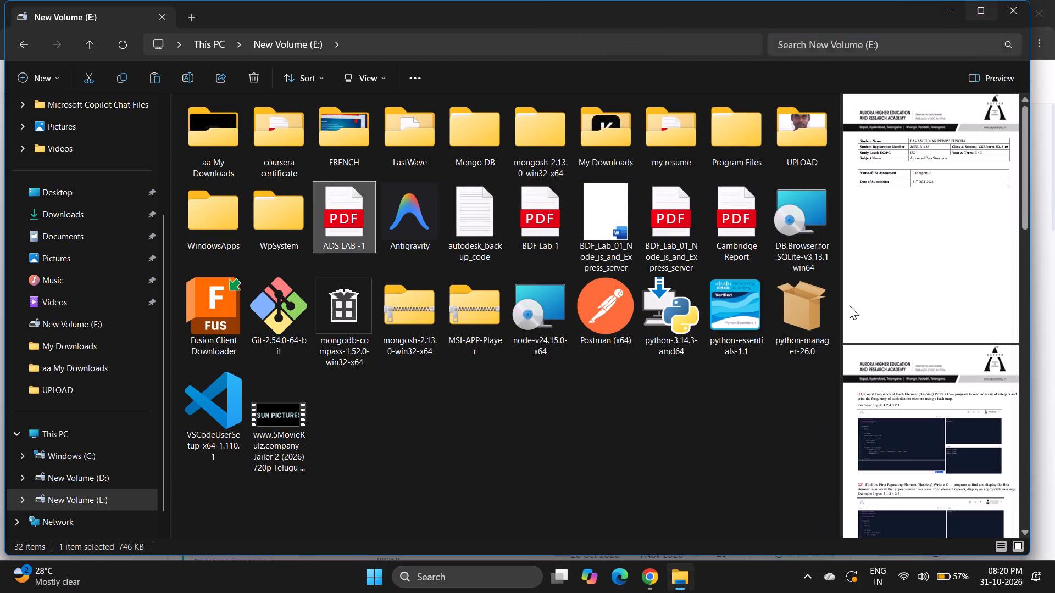
Return to the assessments portal in Chrome and open Lab Report 1 of Advanced Data Structures.
{"action": "left_click", "coordinate": [639, 581]}
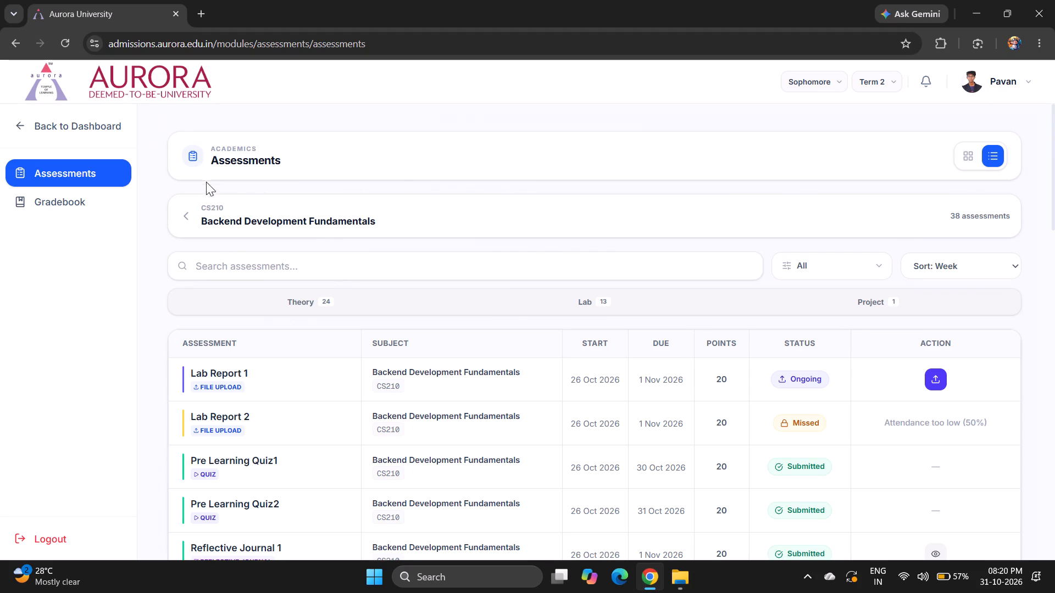
{"action": "left_click", "coordinate": [187, 214]}
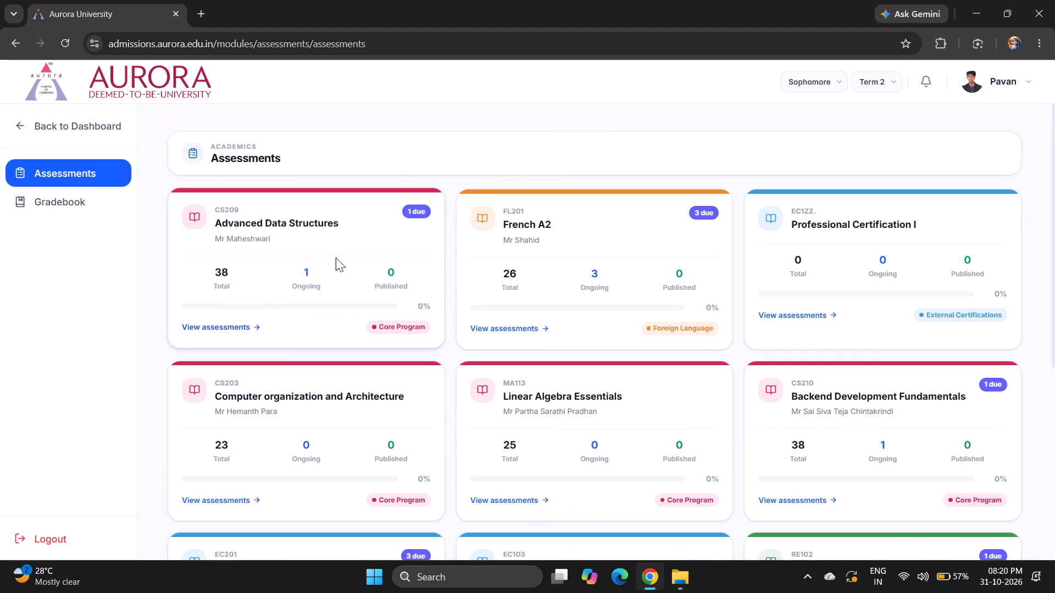
{"action": "left_click", "coordinate": [336, 258]}
{"action": "left_click", "coordinate": [371, 386]}
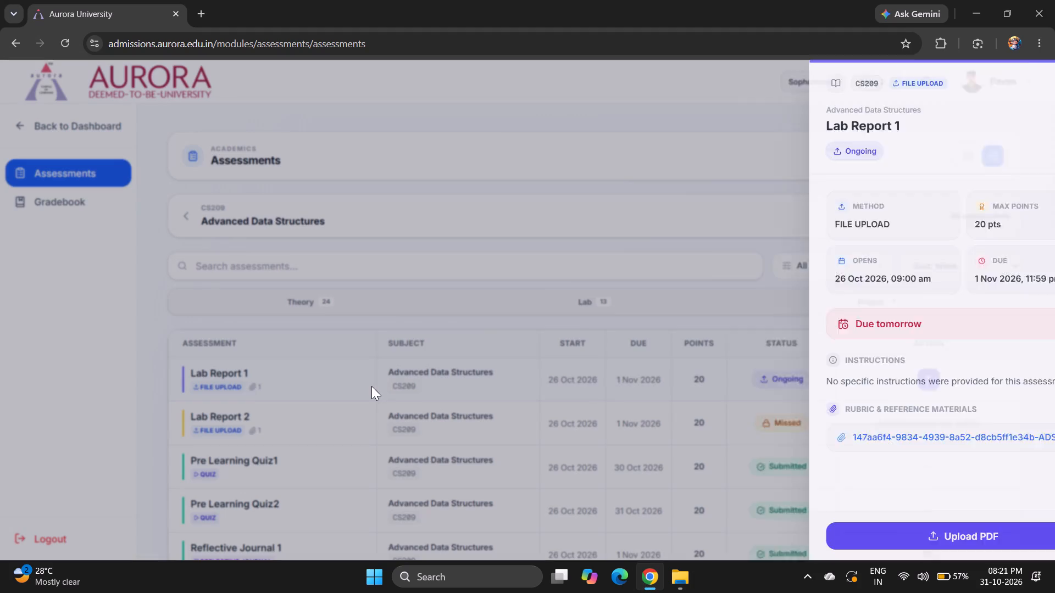
Upload ADS LAB -1.pdf from New Volume (E:) to Lab Report 1 of Advanced Data Structures and close the assessment details.
{"action": "left_click", "coordinate": [823, 538]}
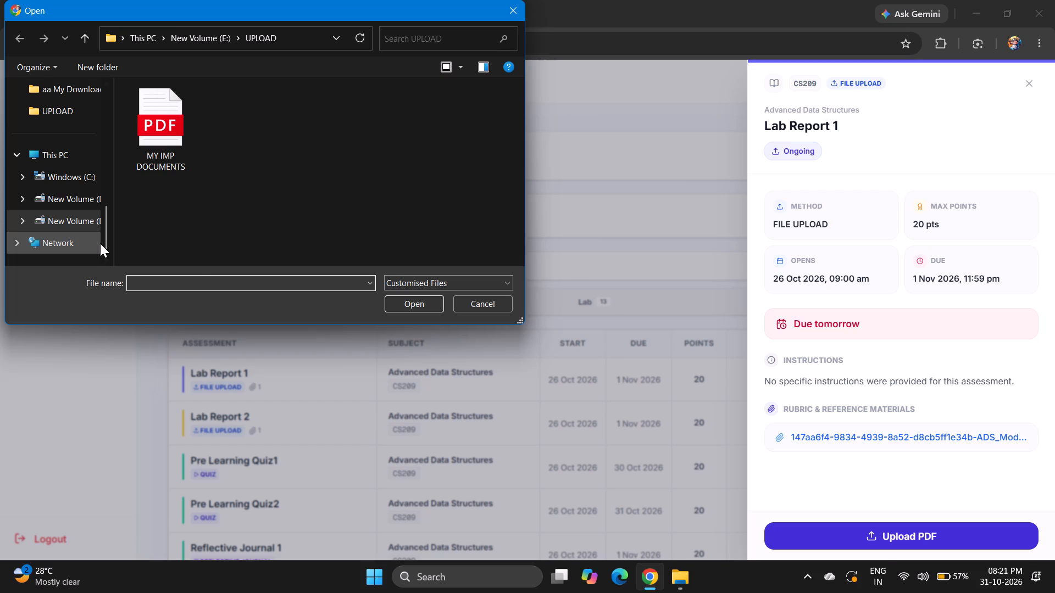
{"action": "key", "text": "ctrl+v"}
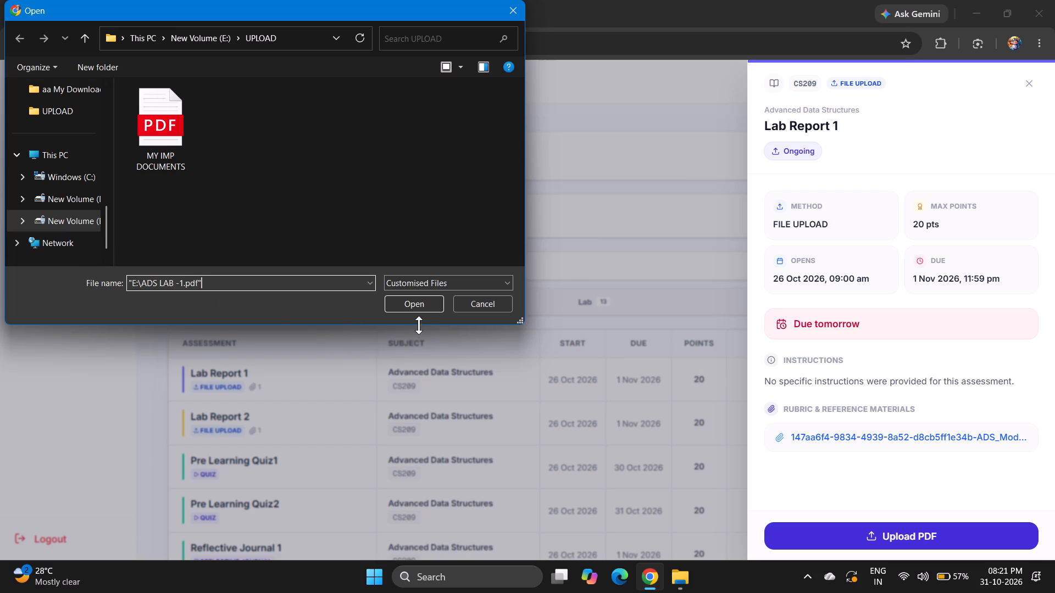
{"action": "left_click", "coordinate": [419, 306]}
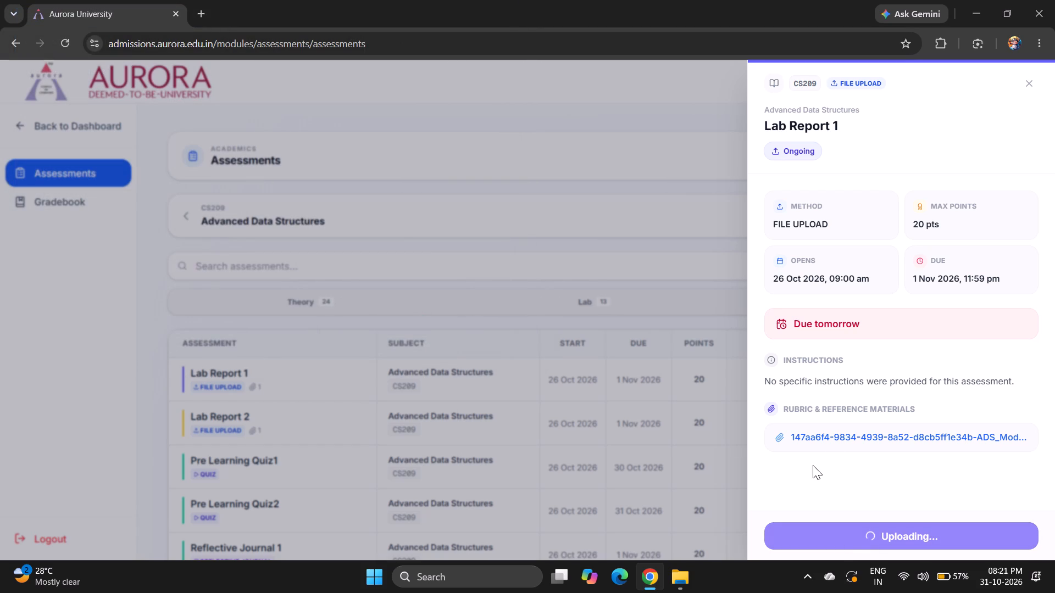
{"action": "left_click", "coordinate": [1029, 80]}
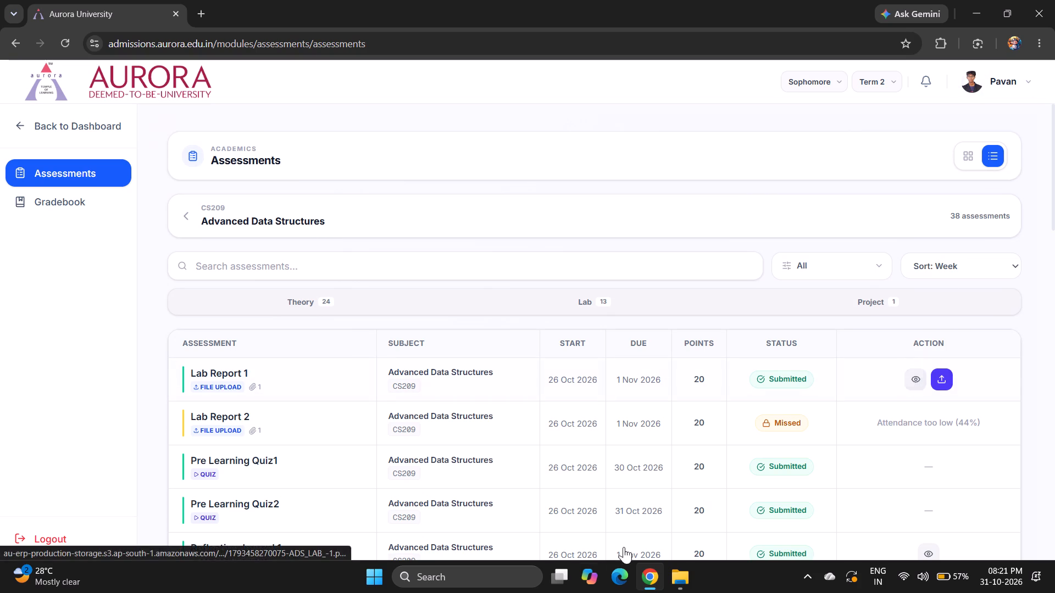
View the submitted Lab Report 1 PDF of Advanced Data Structures, look through its pages, and close it.
{"action": "left_click", "coordinate": [925, 384]}
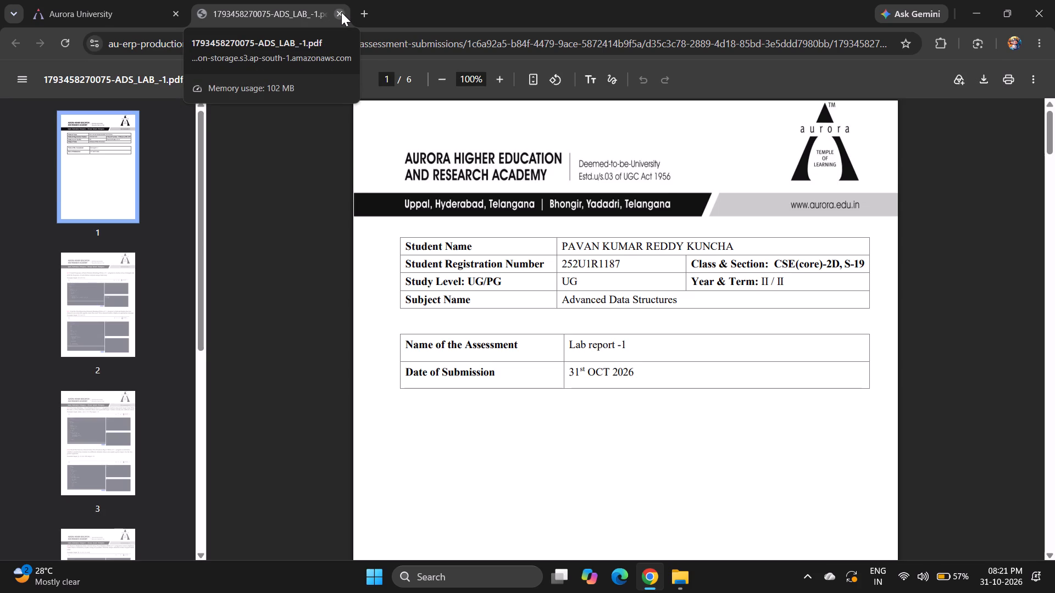
{"action": "scroll", "coordinate": [359, 330], "scroll_direction": "down", "scroll_amount": 8}
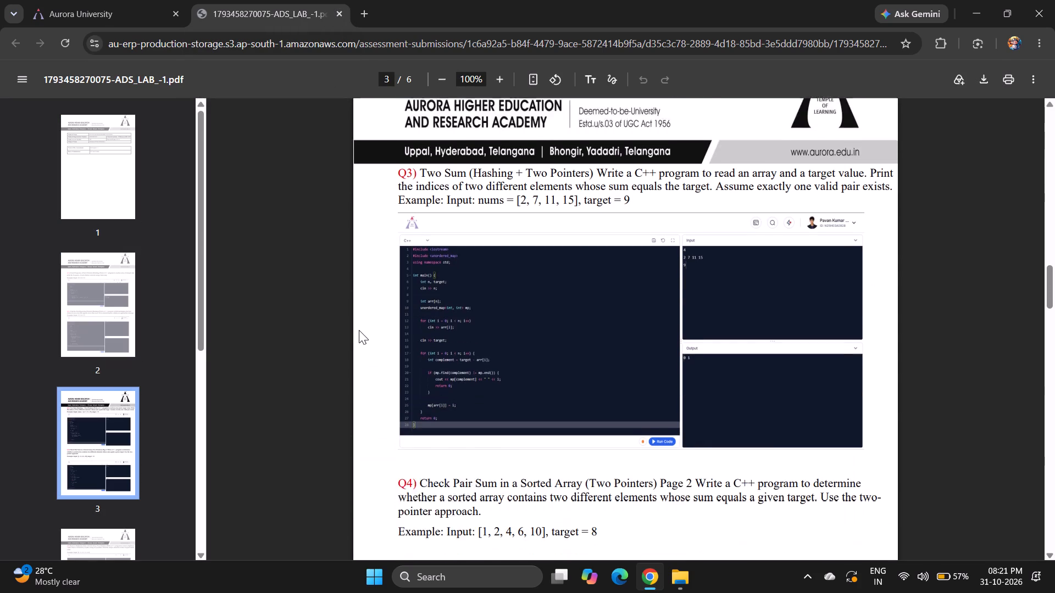
{"action": "left_click", "coordinate": [343, 12]}
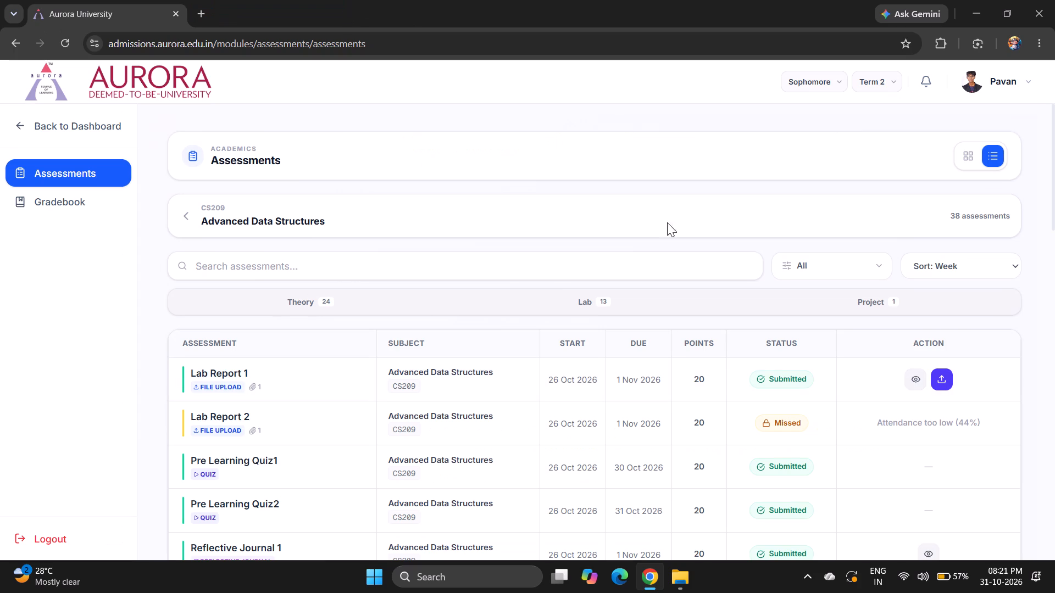
Switch to File Explorer and copy the BDF Lab 1 PDF in New Volume (E:).
{"action": "left_click", "coordinate": [676, 585]}
{"action": "left_click", "coordinate": [554, 221]}
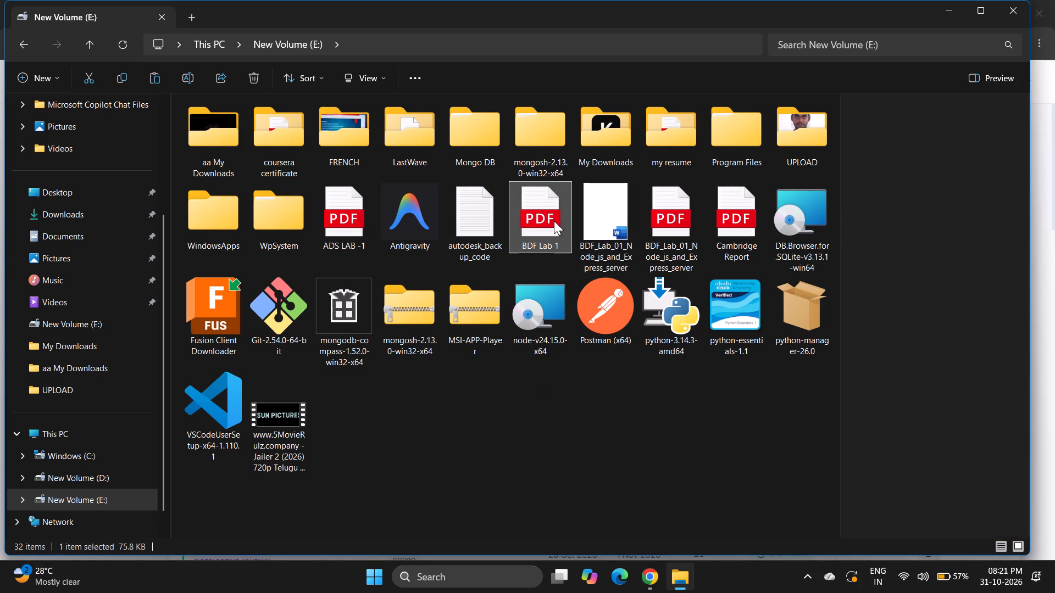
{"action": "key", "text": "ctrl+c"}
{"action": "key", "text": "ctrl+c"}
{"action": "key", "text": "ctrl+c"}
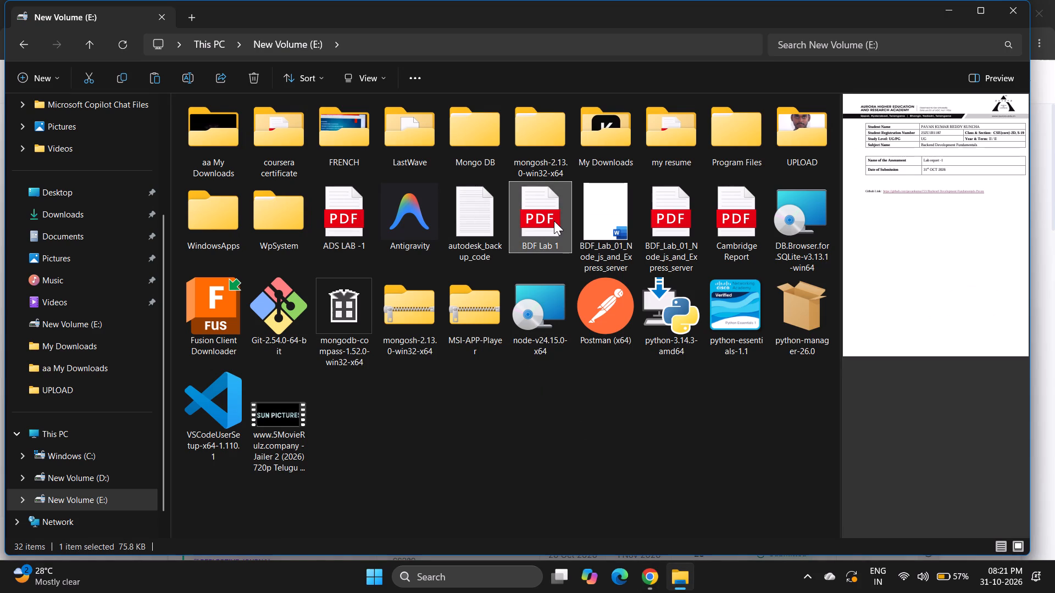
{"action": "key", "text": "ctrl+c"}
{"action": "left_click", "coordinate": [656, 189]}
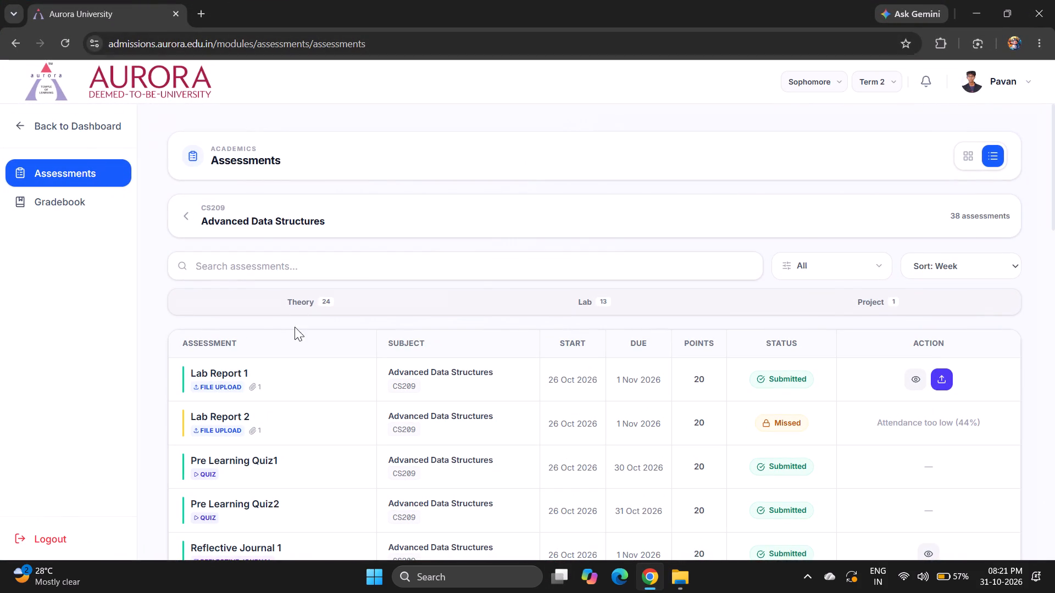
In Chrome, go back to the subject overview, reopen Advanced Data Structures, and look through its assessments list.
{"action": "left_click", "coordinate": [185, 212]}
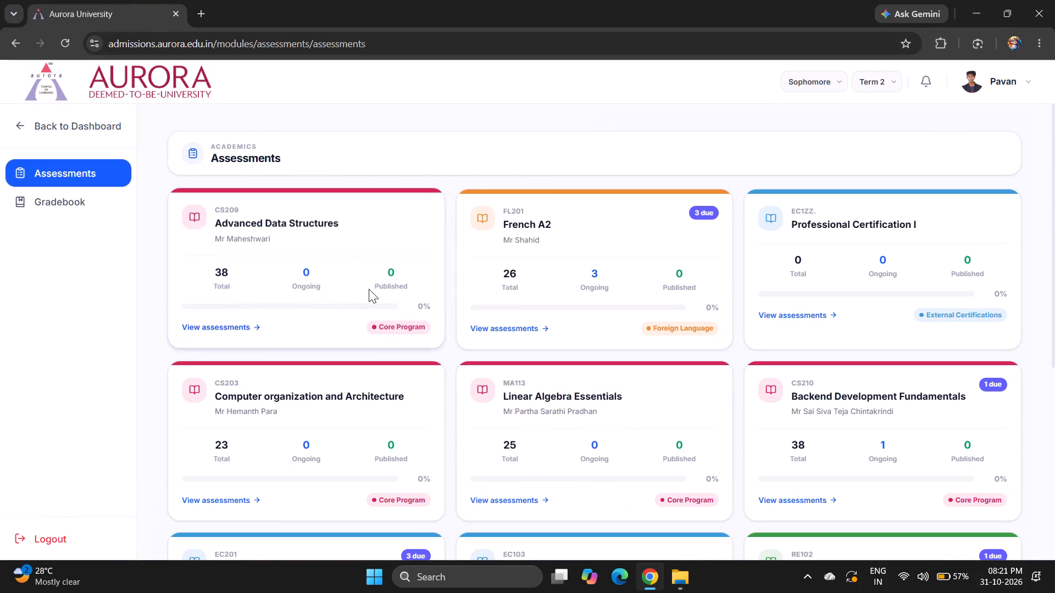
{"action": "left_click", "coordinate": [369, 289]}
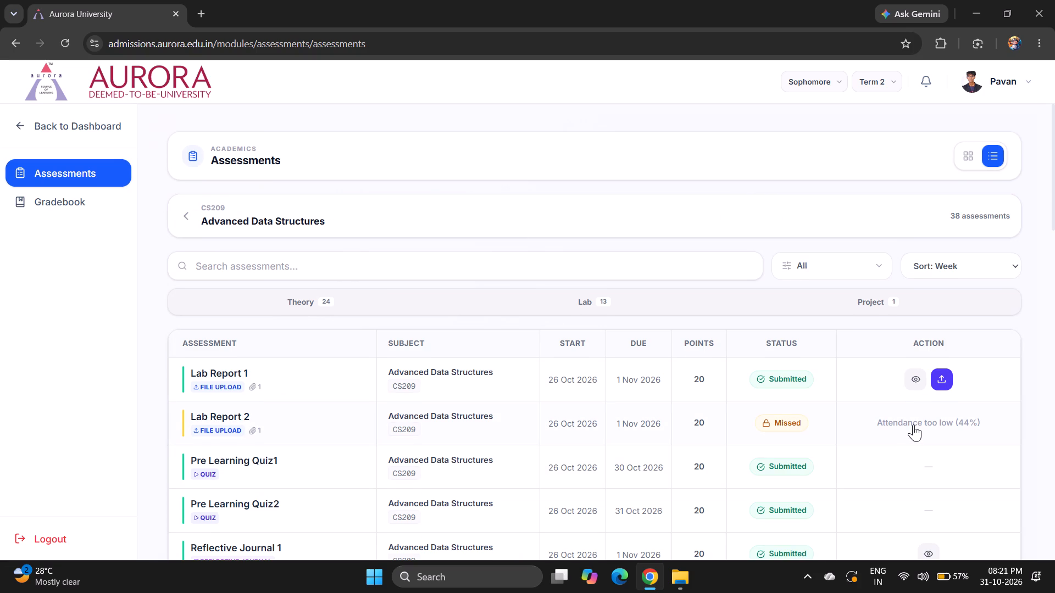
{"action": "scroll", "coordinate": [913, 424], "scroll_direction": "down", "scroll_amount": 3}
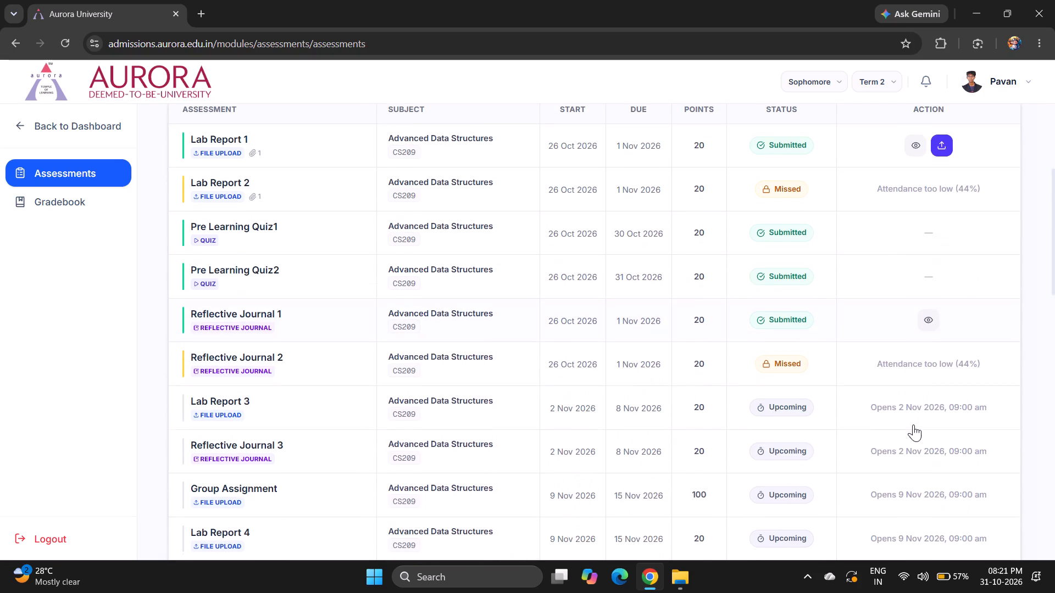
{"action": "scroll", "coordinate": [913, 424], "scroll_direction": "down", "scroll_amount": 2}
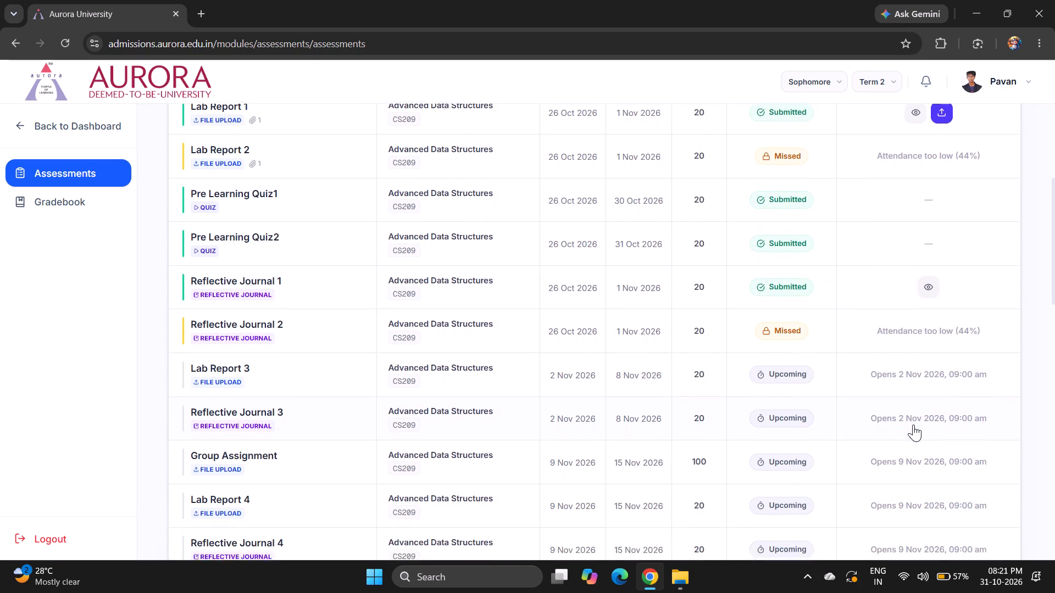
{"action": "scroll", "coordinate": [913, 424], "scroll_direction": "down", "scroll_amount": 1}
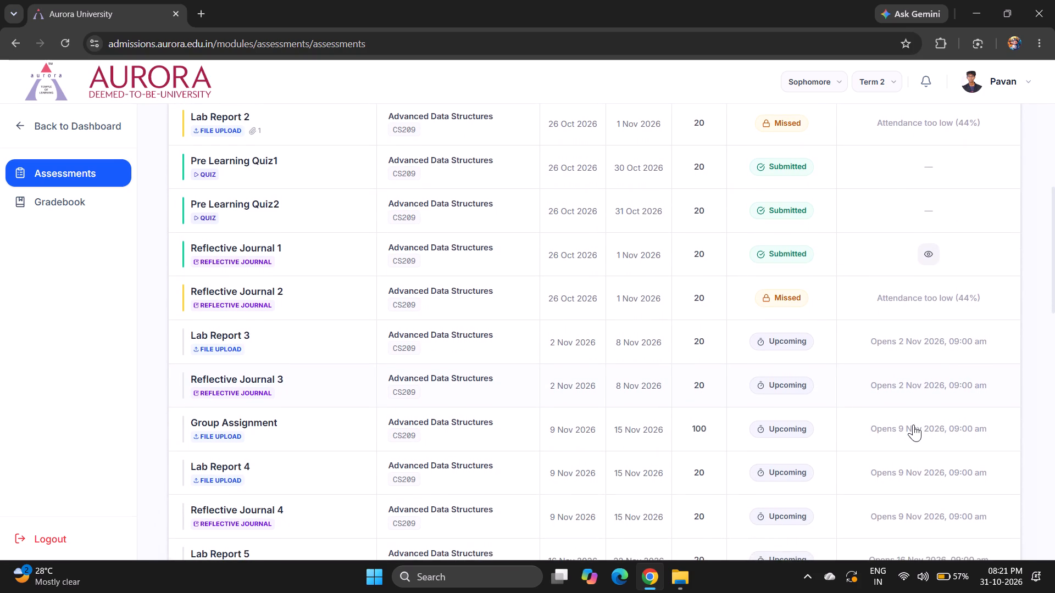
{"action": "scroll", "coordinate": [913, 424], "scroll_direction": "down", "scroll_amount": 2}
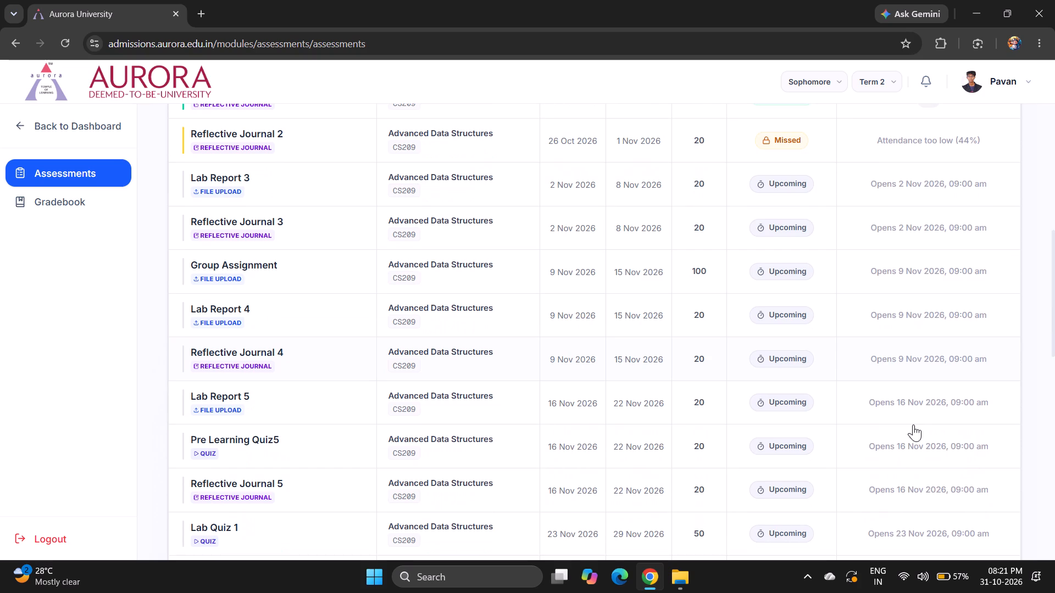
{"action": "scroll", "coordinate": [913, 424], "scroll_direction": "down", "scroll_amount": 1}
{"action": "scroll", "coordinate": [913, 424], "scroll_direction": "up", "scroll_amount": 4}
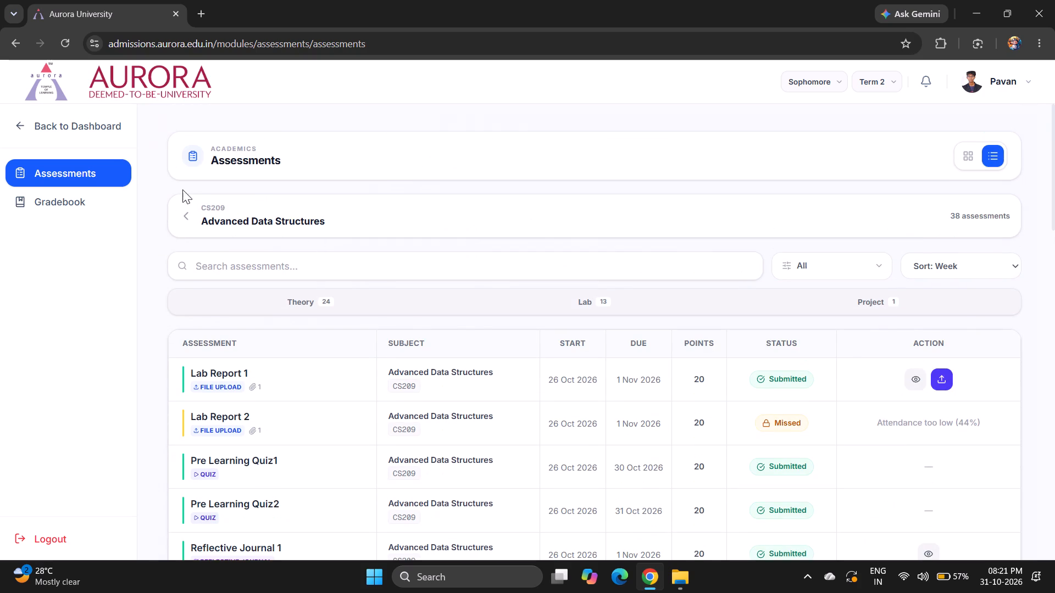
Return to the subject overview and open the Backend Development Fundamentals assessments.
{"action": "left_click", "coordinate": [182, 220]}
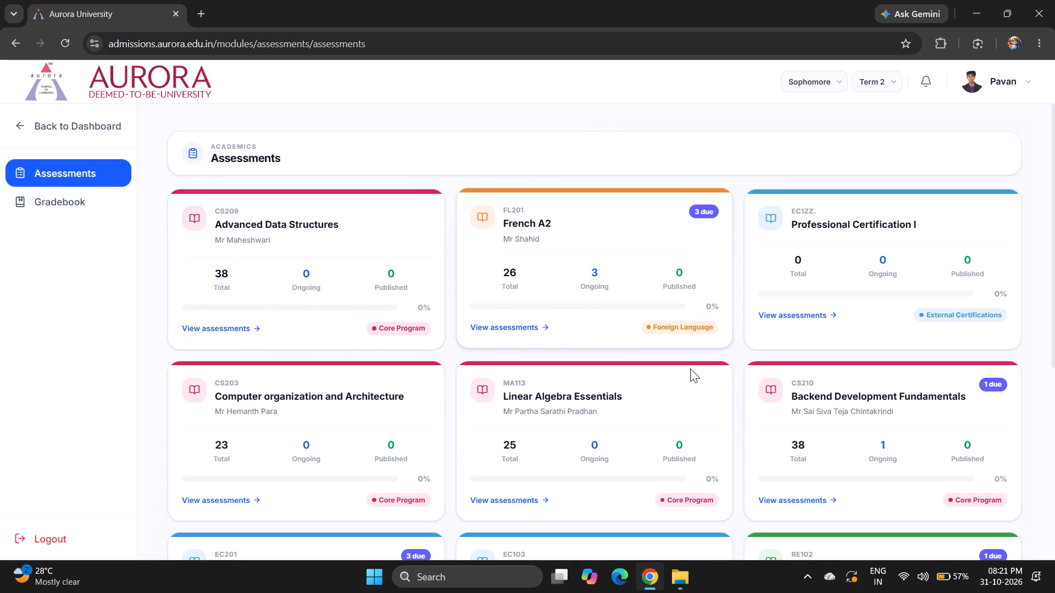
{"action": "left_click", "coordinate": [848, 419]}
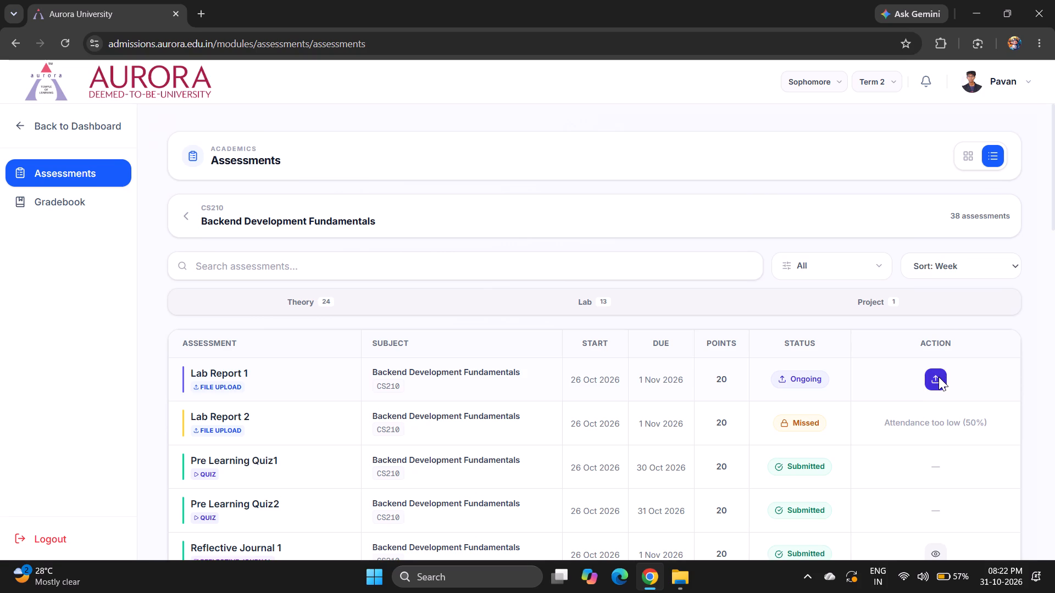
Start the file upload for Lab Report 1 of Backend Development Fundamentals and specify BDF Lab 1.pdf from New Volume (E:).
{"action": "scroll", "coordinate": [878, 524], "scroll_direction": "down", "scroll_amount": 1}
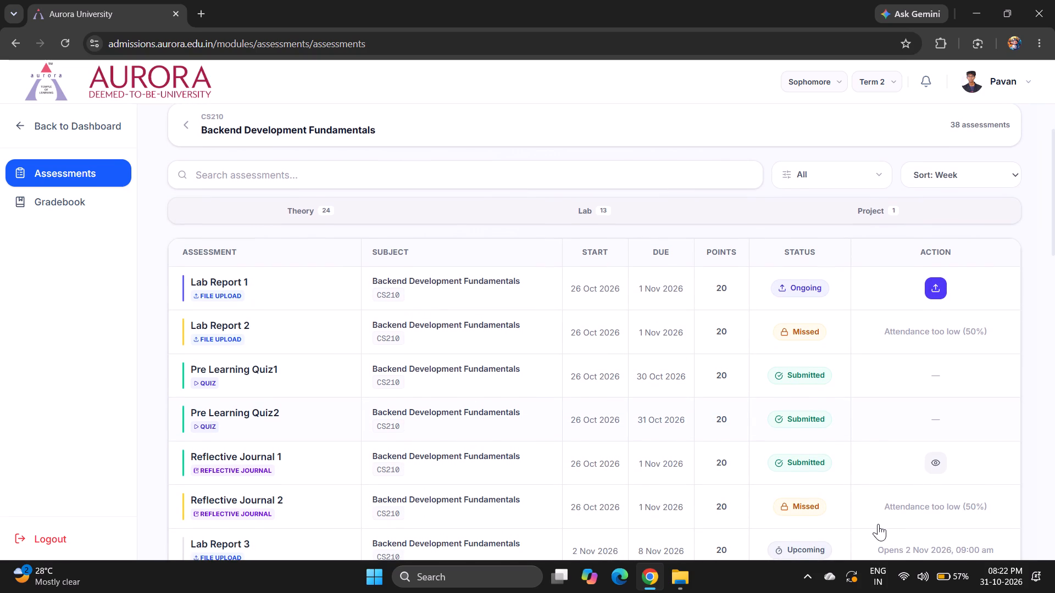
{"action": "scroll", "coordinate": [878, 524], "scroll_direction": "down", "scroll_amount": 1}
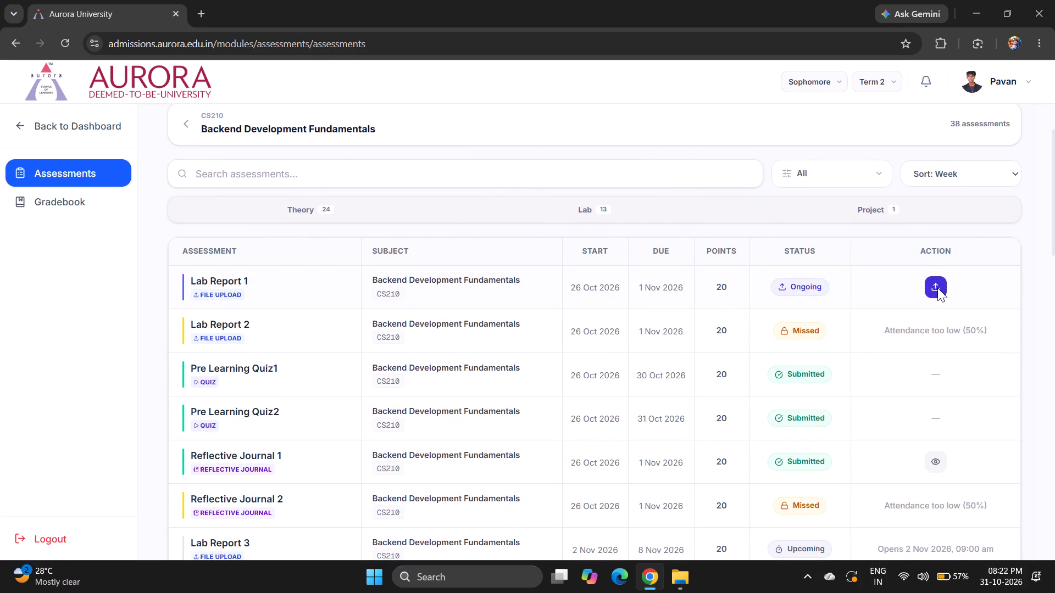
{"action": "left_click", "coordinate": [937, 288]}
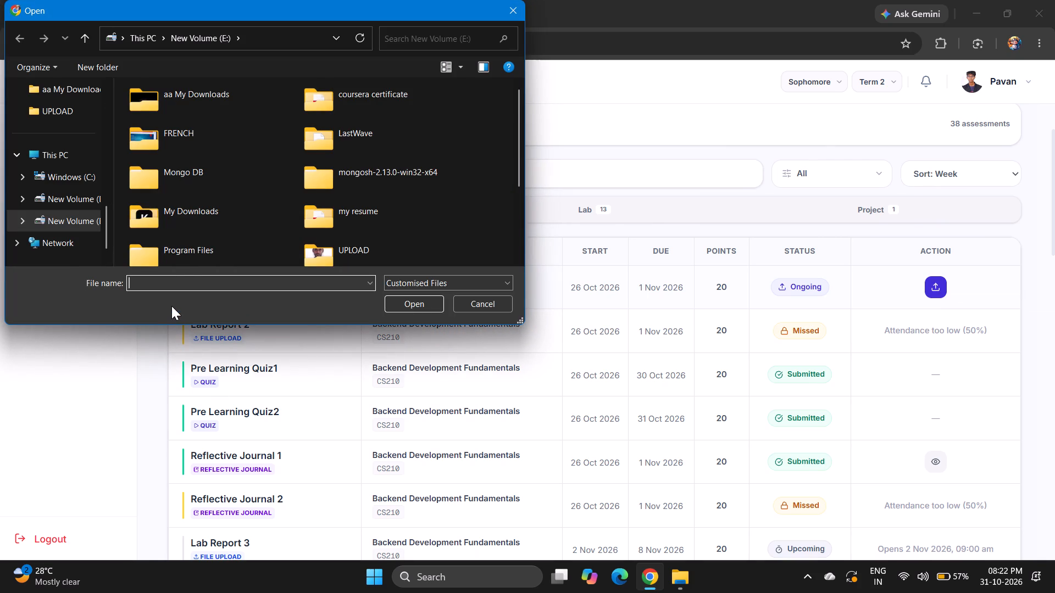
{"action": "key", "text": "ctrl+v"}
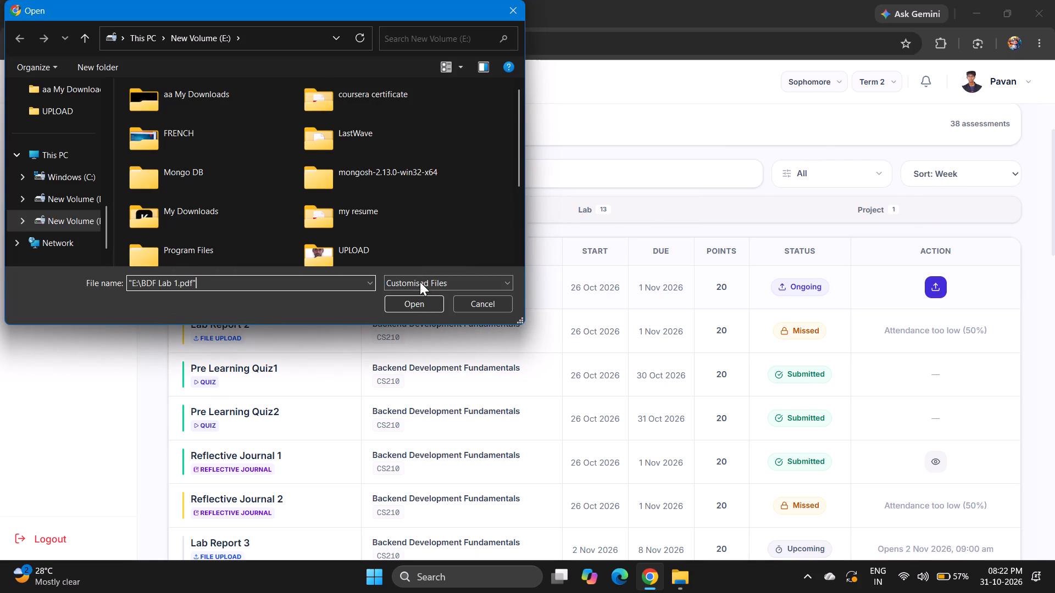